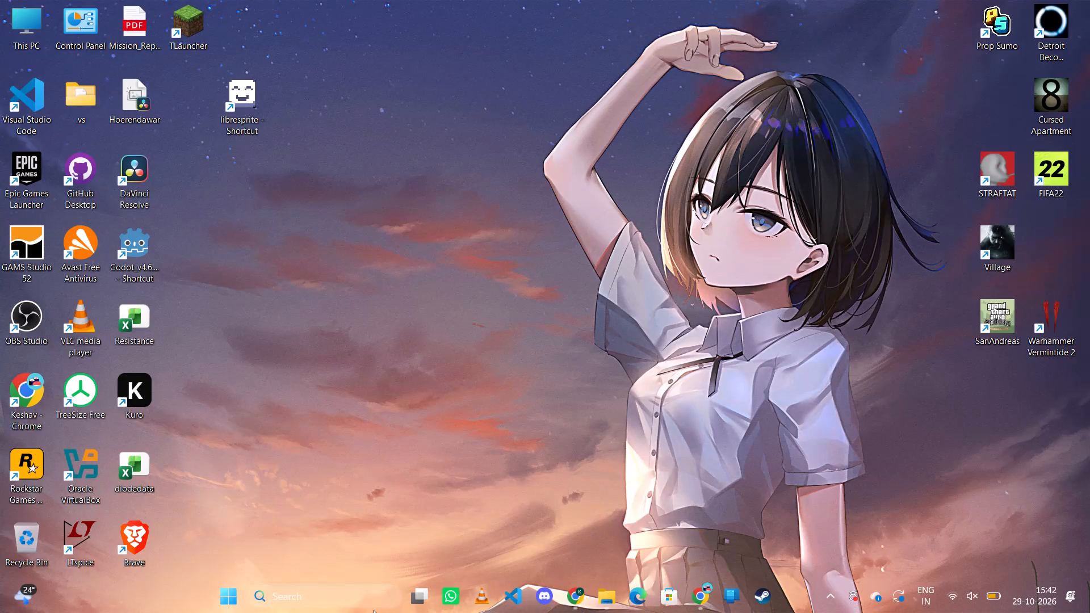
Launch PowerPoint and create a new blank presentation.
{"action": "left_click", "coordinate": [349, 607]}
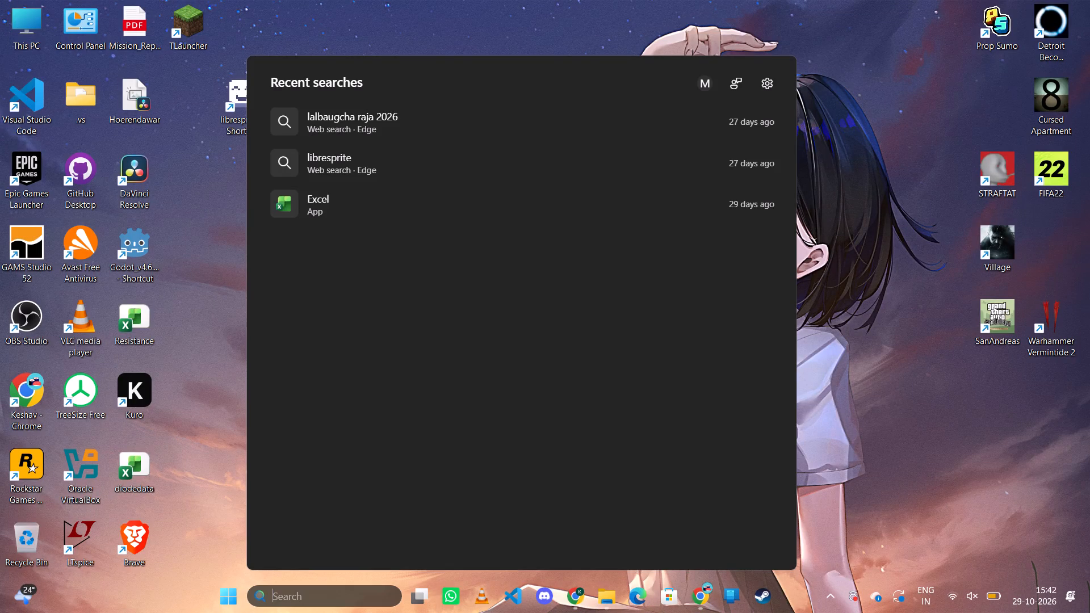
{"action": "key", "text": "p"}
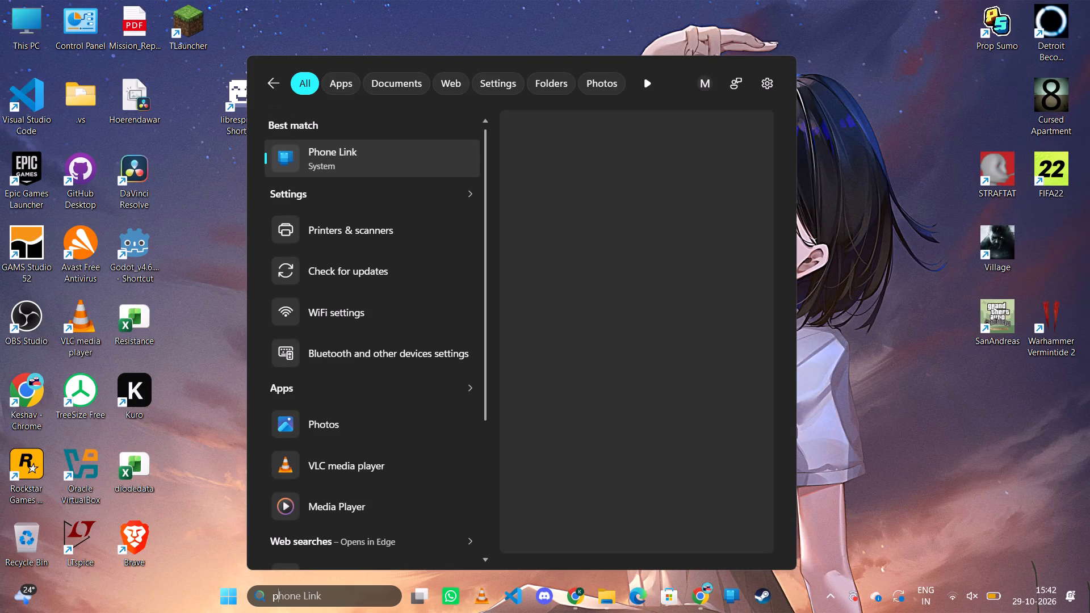
{"action": "key", "text": "o"}
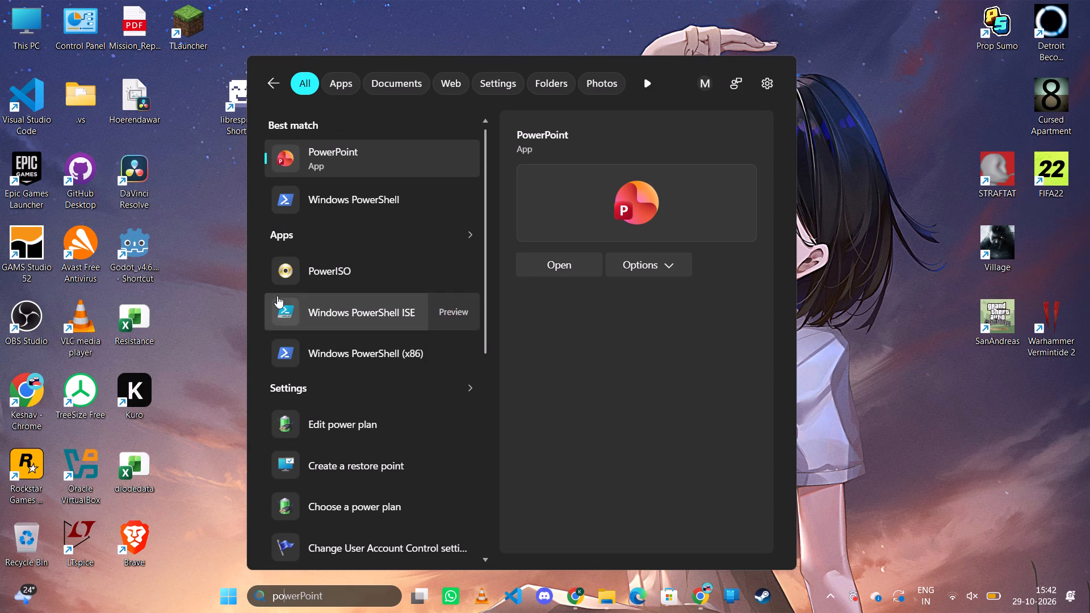
{"action": "left_click", "coordinate": [362, 152]}
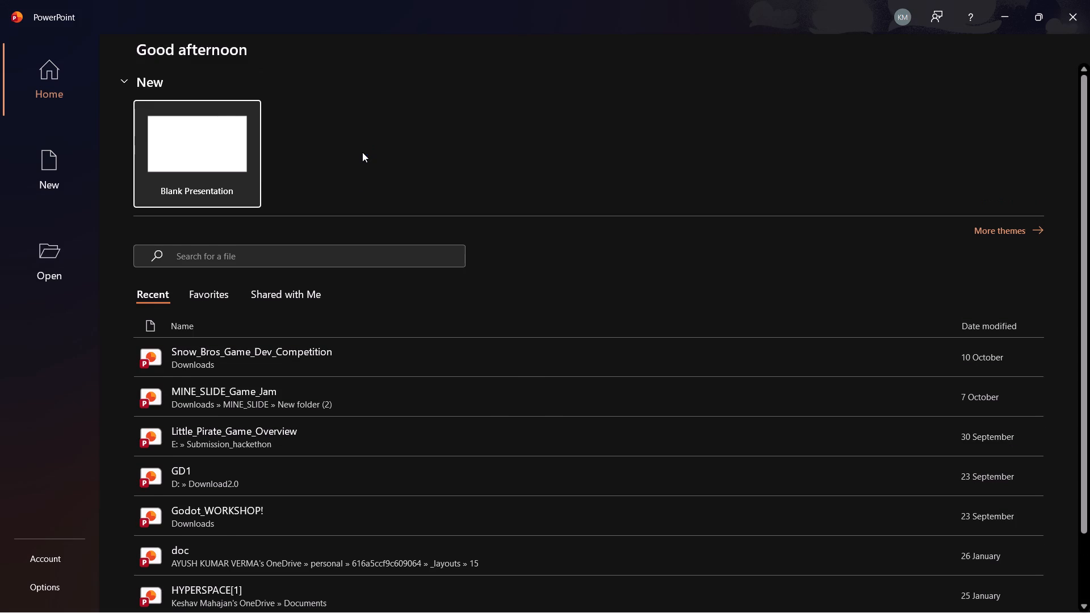
{"action": "left_click", "coordinate": [202, 167]}
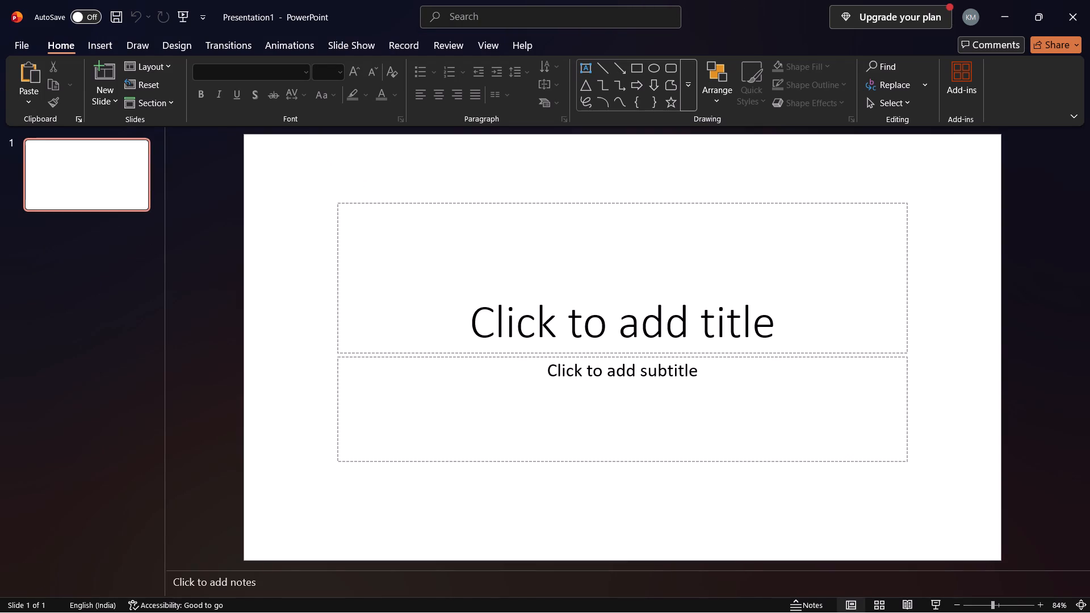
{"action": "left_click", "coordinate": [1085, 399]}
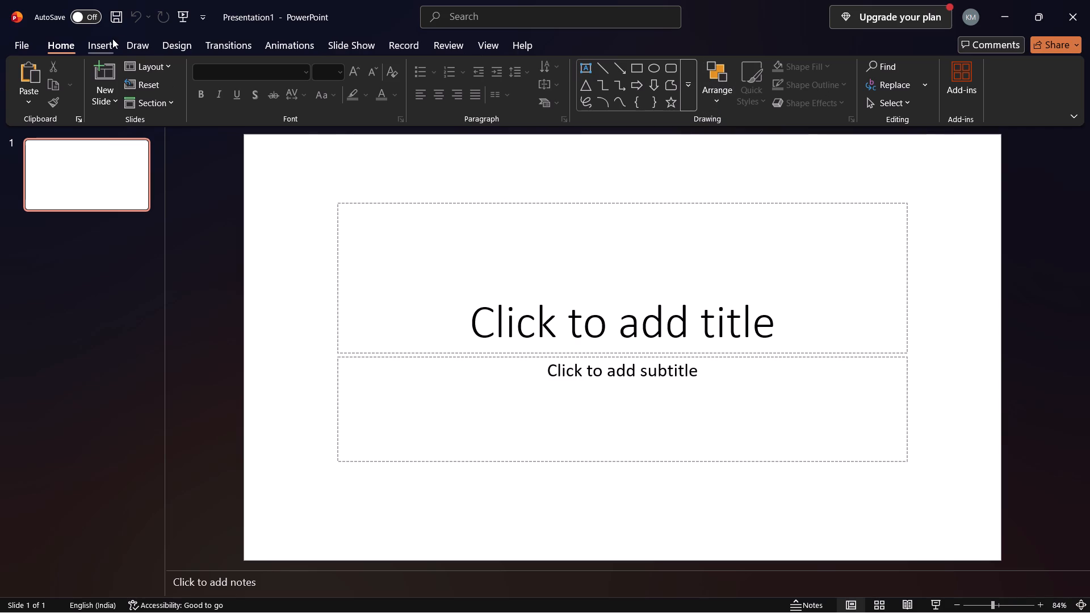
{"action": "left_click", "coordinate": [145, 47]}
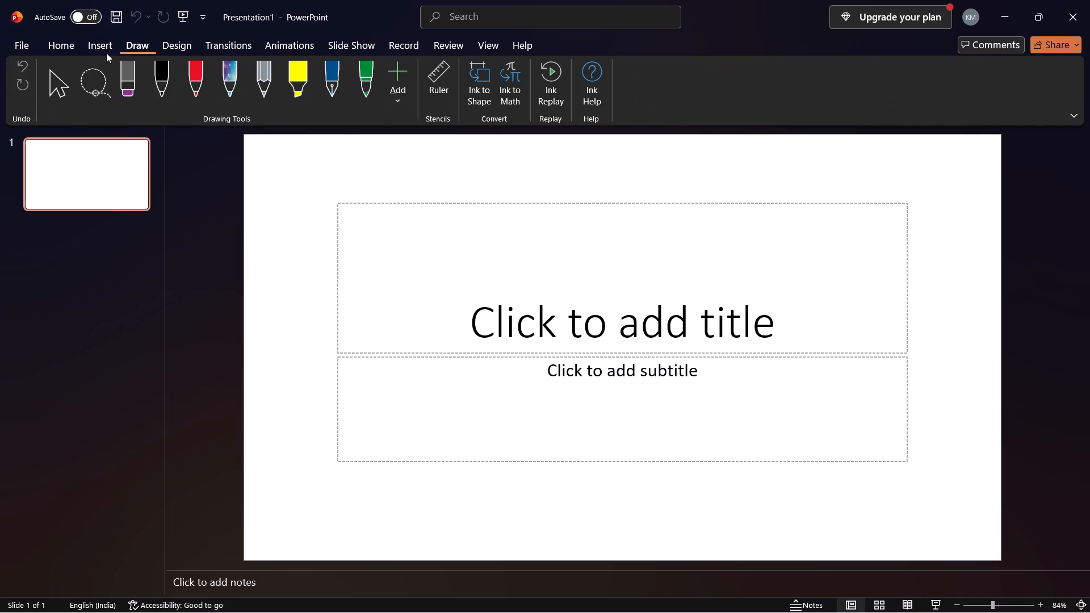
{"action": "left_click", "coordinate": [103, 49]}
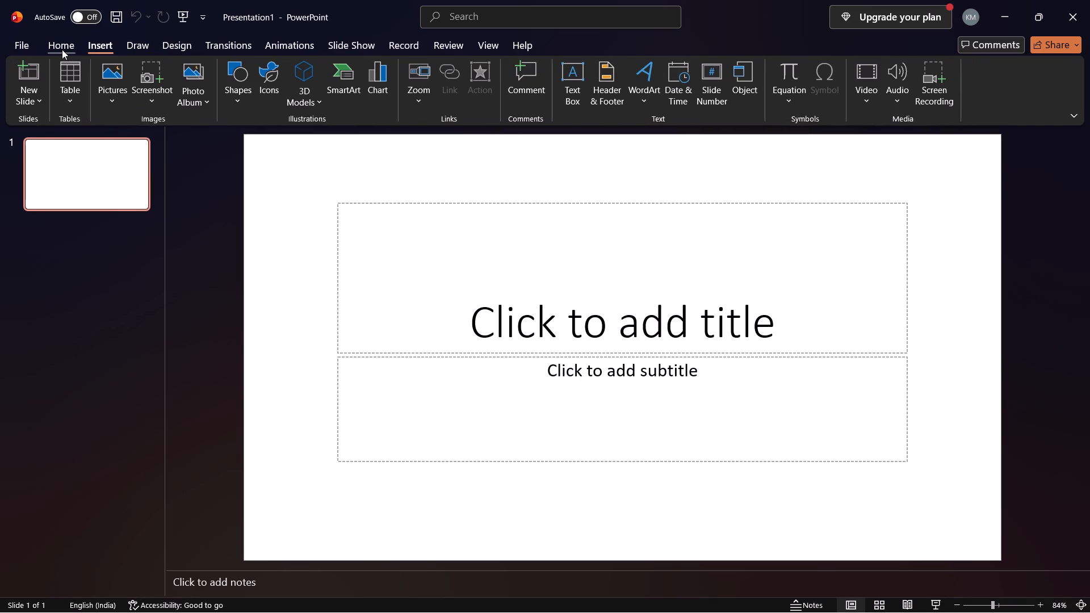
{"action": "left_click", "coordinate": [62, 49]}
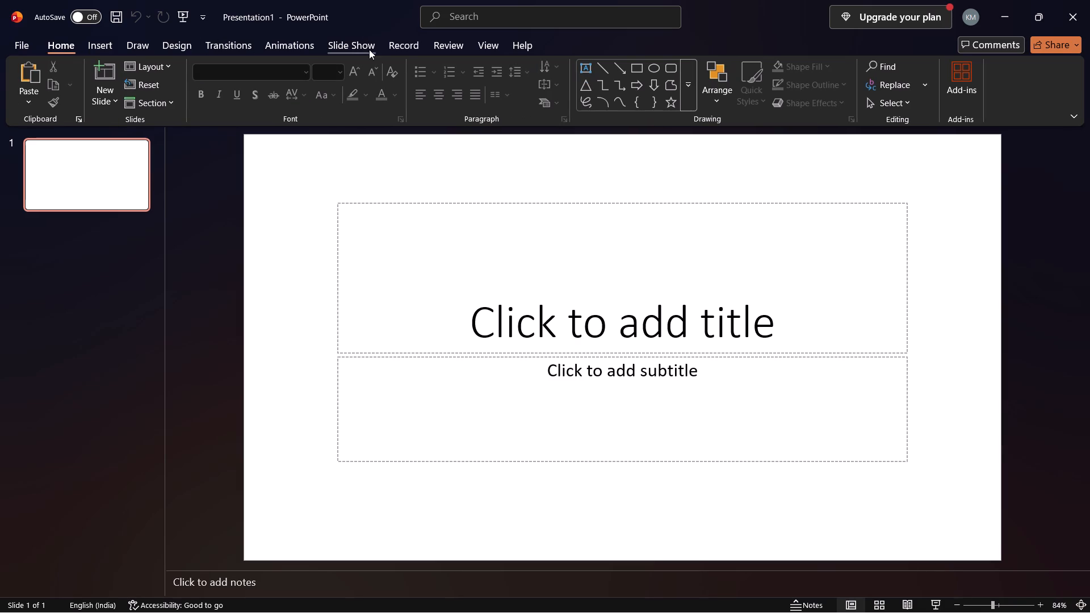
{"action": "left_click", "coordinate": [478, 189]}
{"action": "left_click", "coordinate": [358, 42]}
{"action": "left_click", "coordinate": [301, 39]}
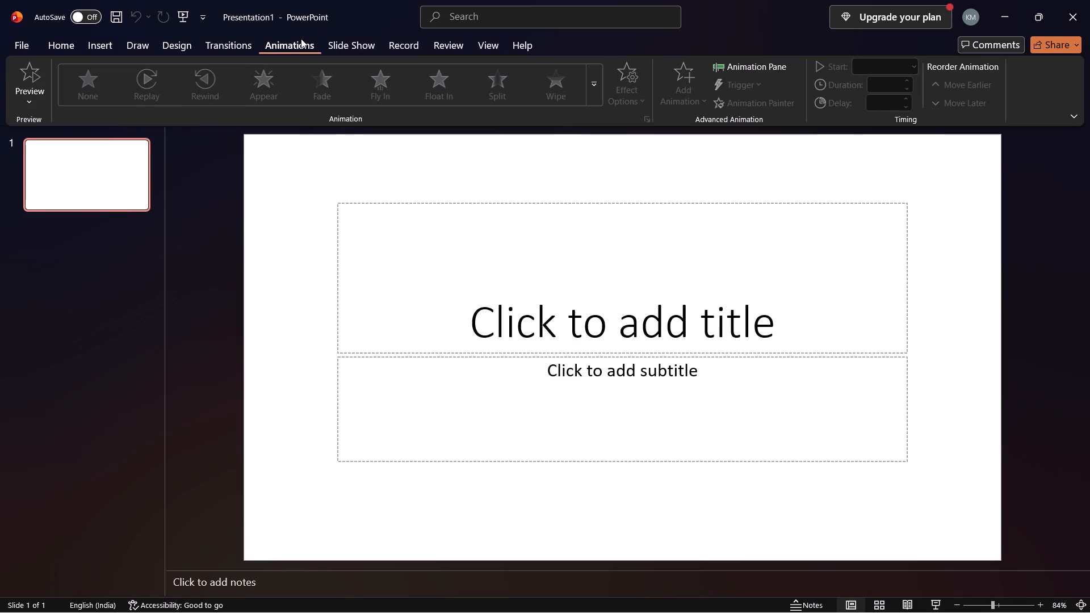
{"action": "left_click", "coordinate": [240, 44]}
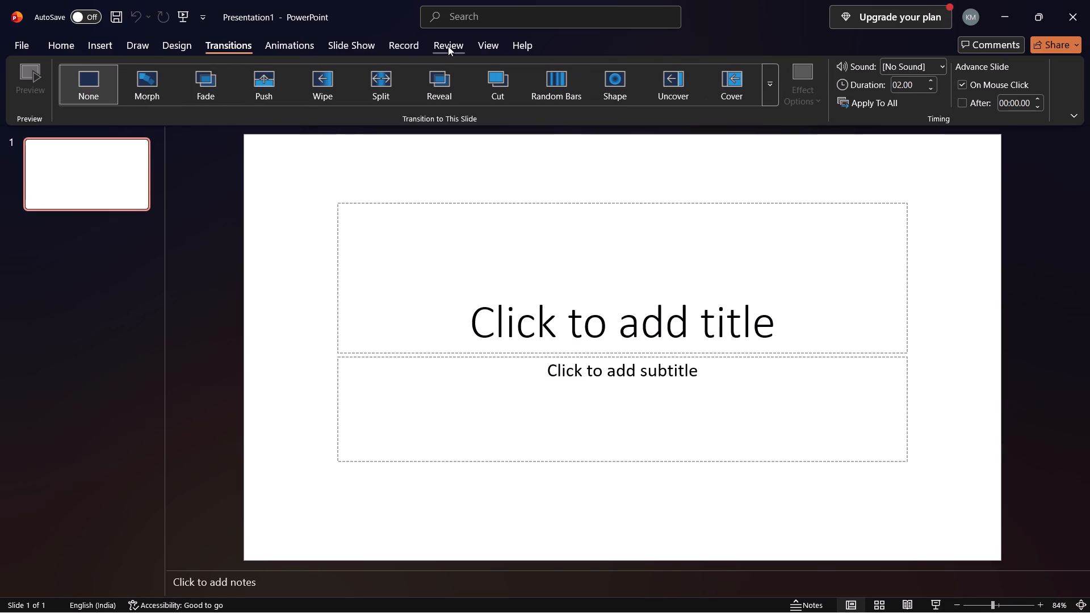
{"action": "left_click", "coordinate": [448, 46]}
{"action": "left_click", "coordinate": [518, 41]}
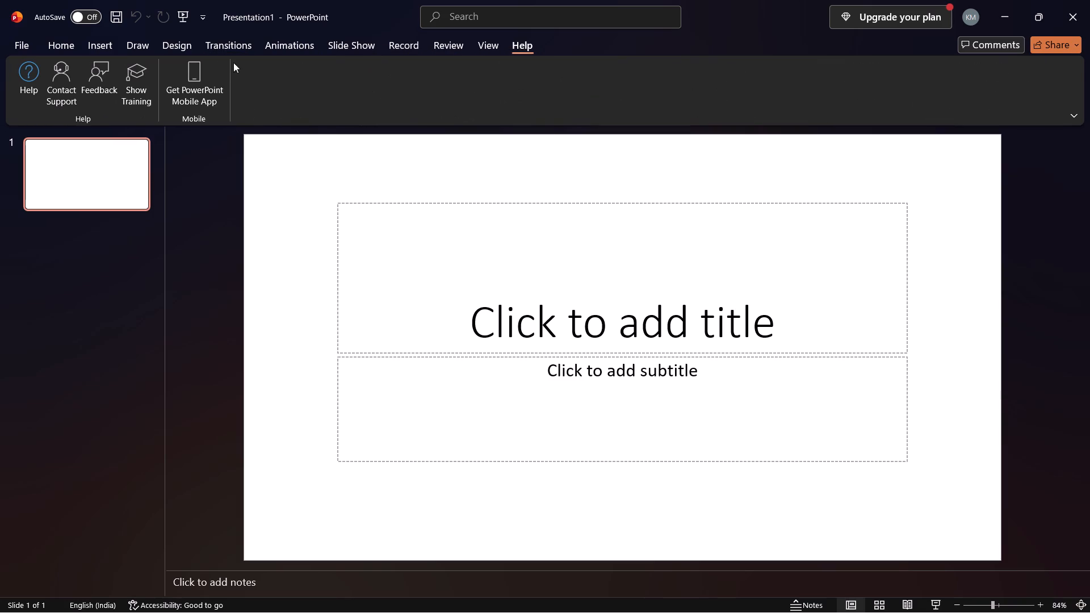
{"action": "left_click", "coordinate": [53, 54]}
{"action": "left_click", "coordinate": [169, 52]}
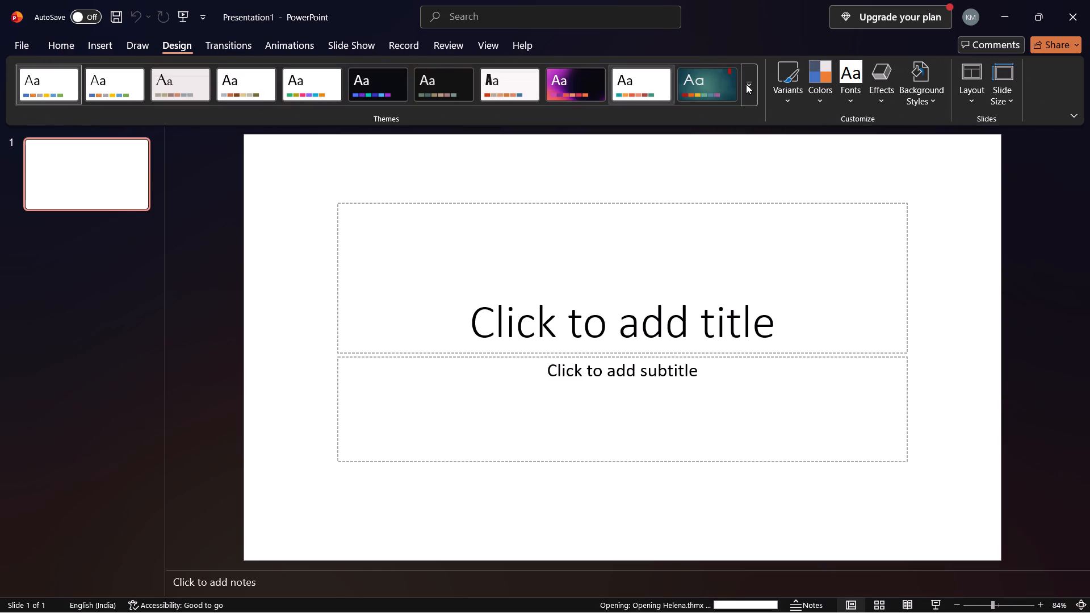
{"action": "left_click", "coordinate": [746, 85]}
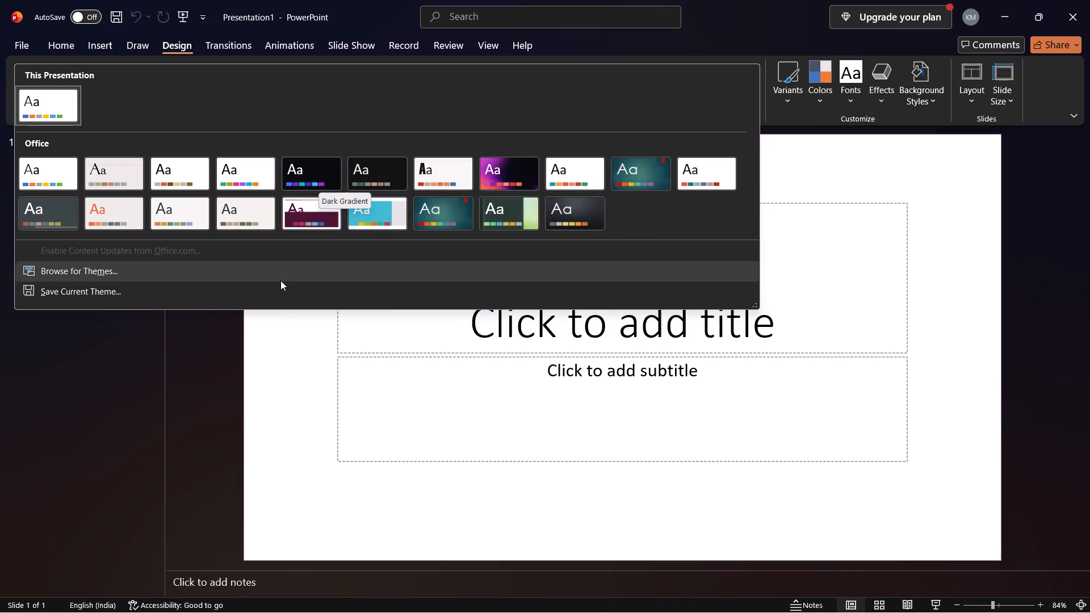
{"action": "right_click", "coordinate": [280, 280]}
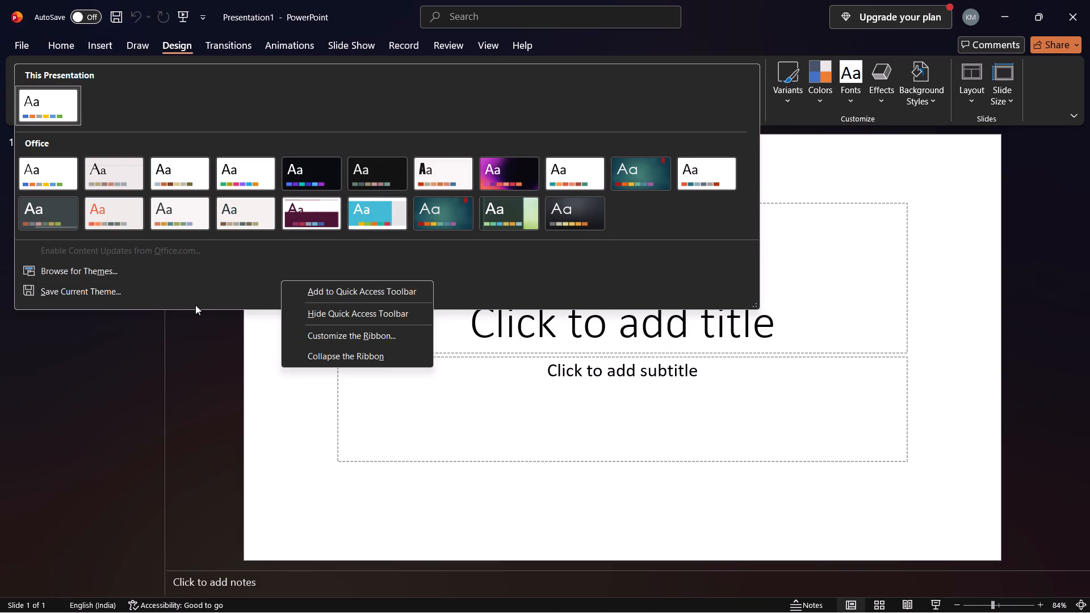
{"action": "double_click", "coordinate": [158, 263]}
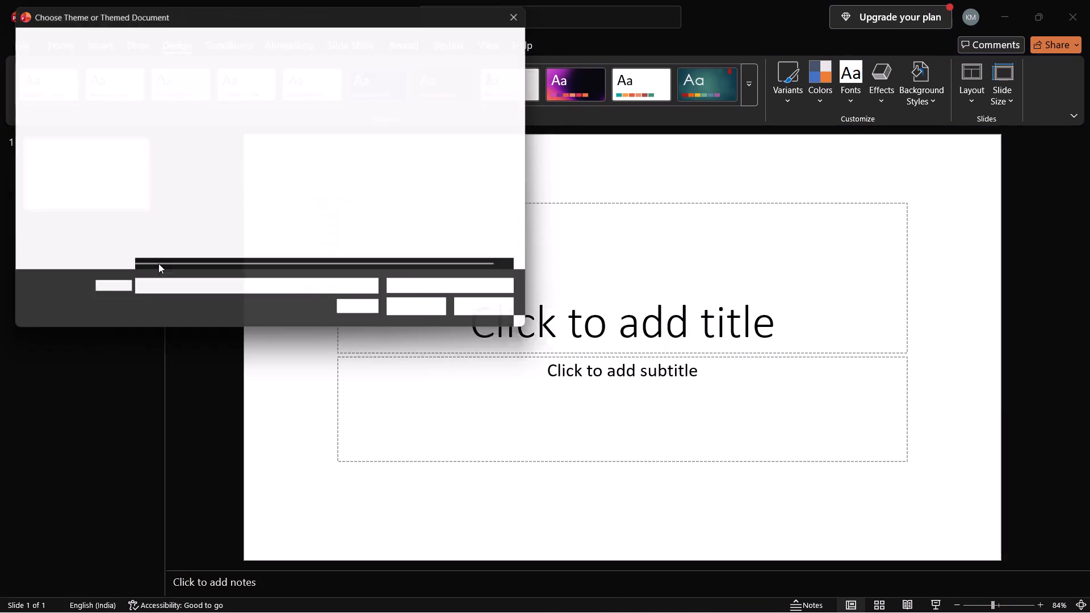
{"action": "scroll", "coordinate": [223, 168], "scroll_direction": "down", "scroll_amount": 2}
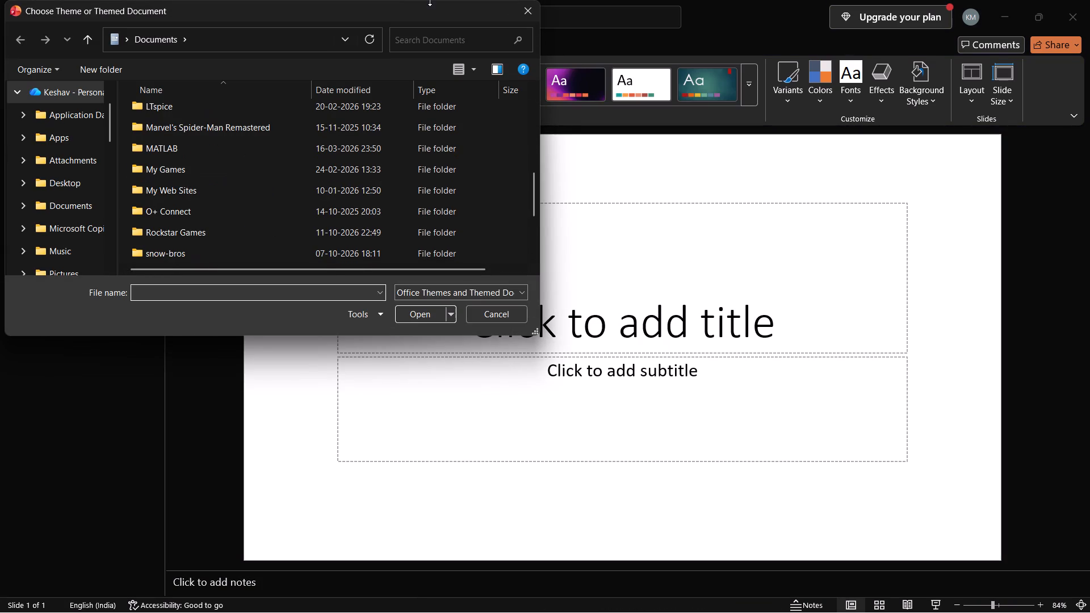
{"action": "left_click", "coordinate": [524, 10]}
Apply the teal Ion theme with the red ribbon accent to the presentation.
{"action": "left_click", "coordinate": [747, 84]}
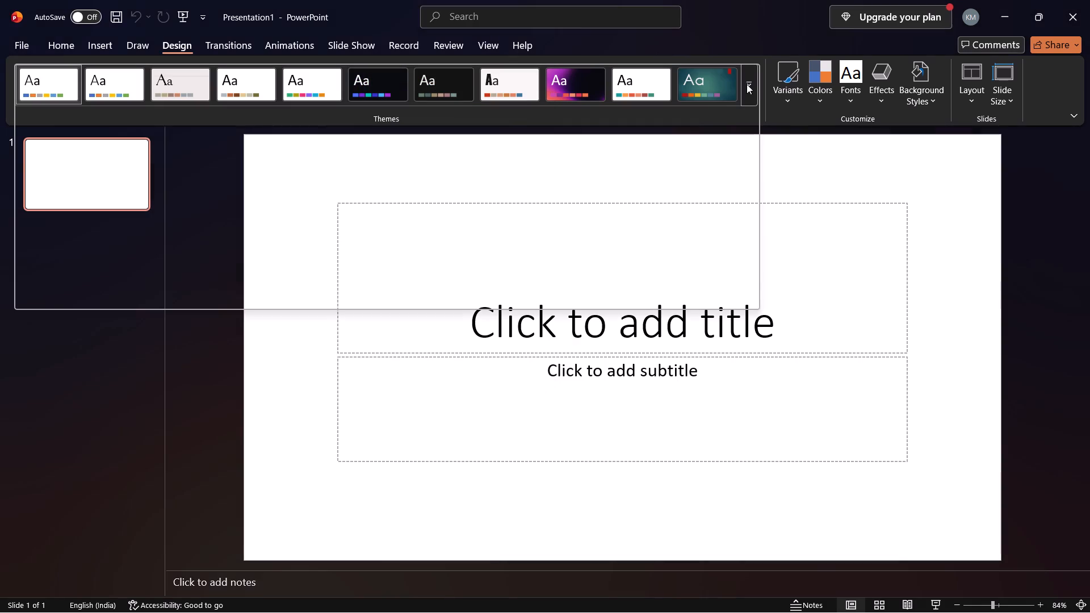
{"action": "left_click", "coordinate": [641, 161]}
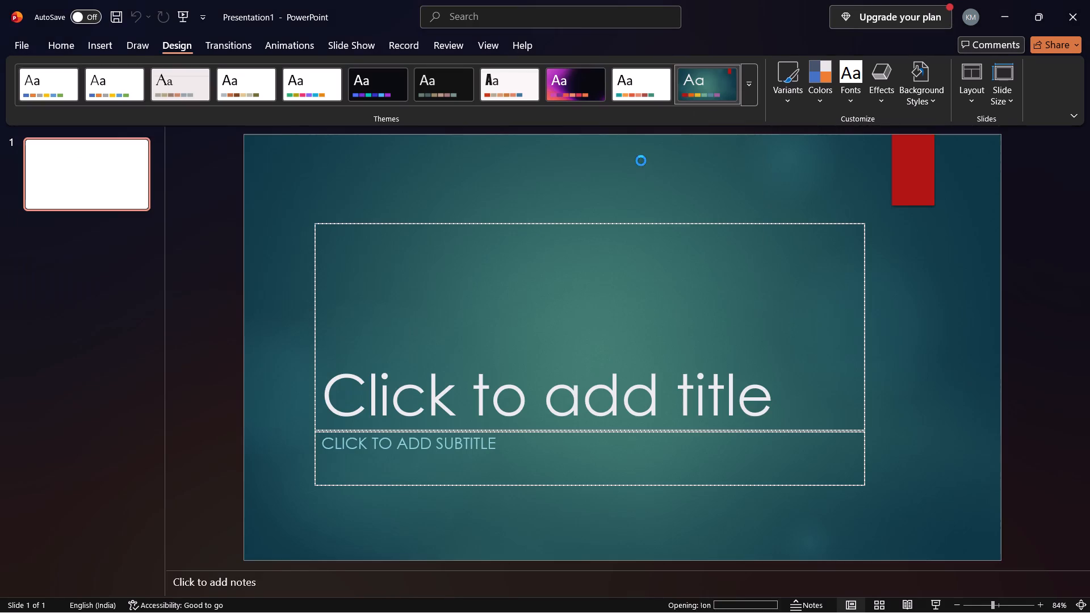
Open the title placeholder on the first slide for text entry.
{"action": "left_click", "coordinate": [610, 299]}
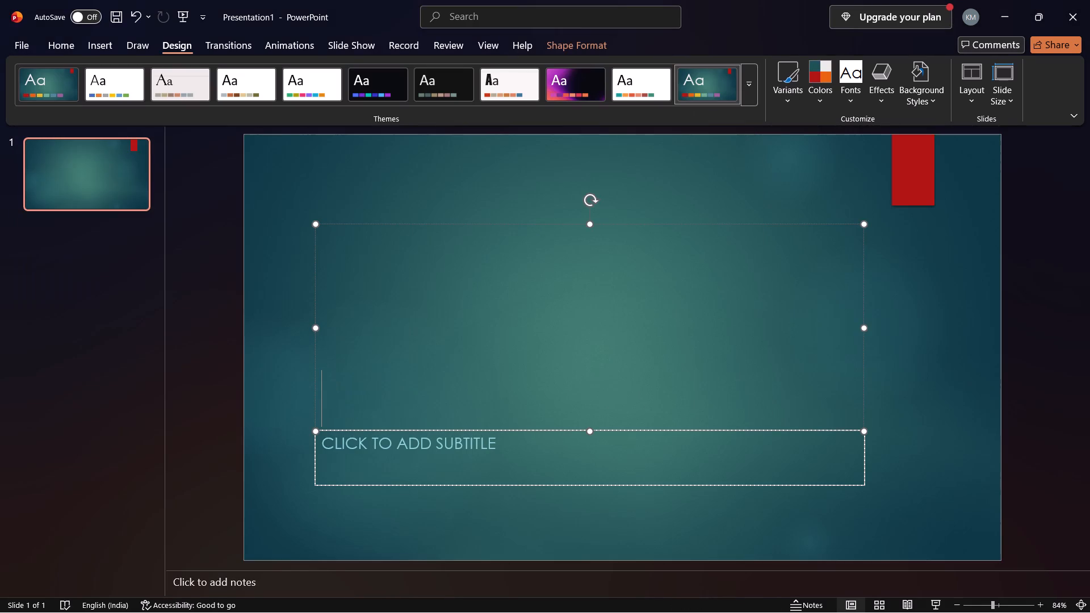
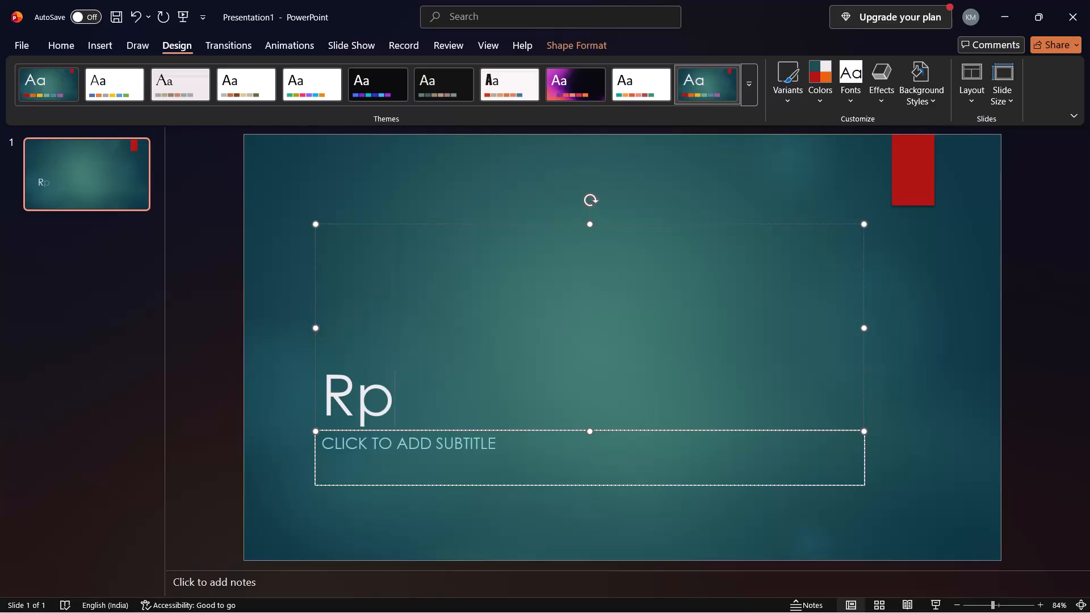
Enter "Rotating Magnetic Field and its production" as the title of the first slide.
{"action": "key", "text": "BackSpace"}
{"action": "type", "text": "otating"}
{"action": "key", "text": "space"}
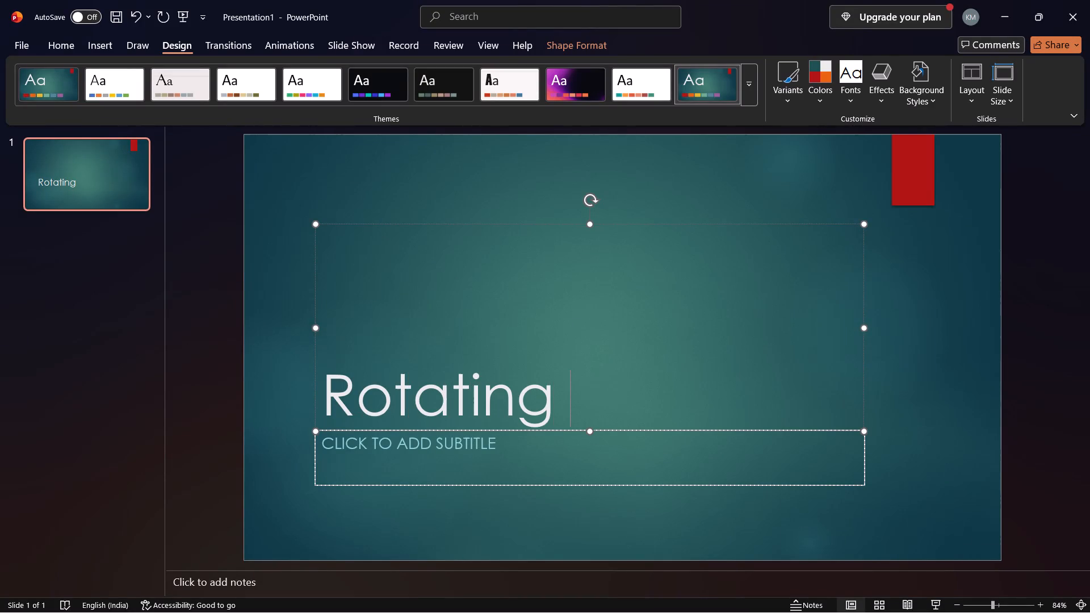
{"action": "type", "text": "Magnetic"}
{"action": "key", "text": "space"}
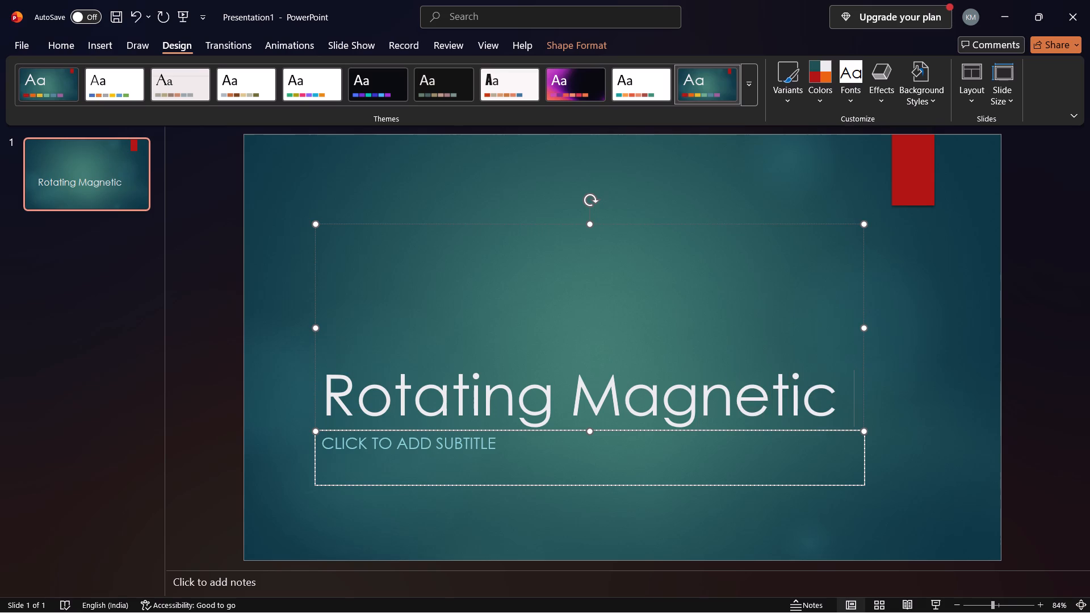
{"action": "type", "text": "Fe"}
{"action": "type", "text": "ild ad"}
{"action": "key", "text": "BackSpace"}
{"action": "type", "text": "nd"}
{"action": "key", "text": "space"}
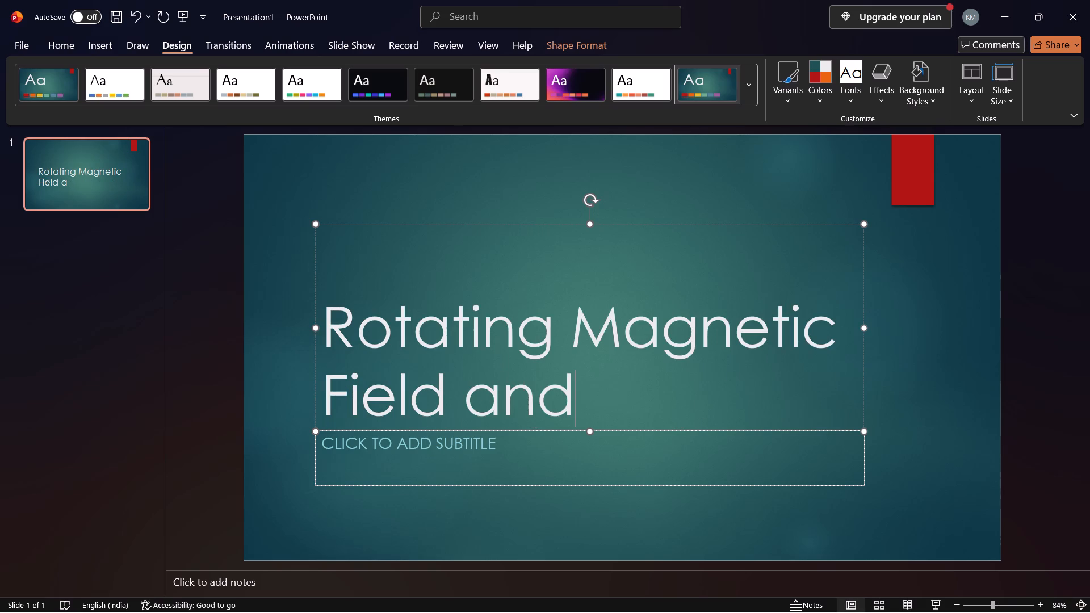
{"action": "type", "text": "ots"}
{"action": "key", "text": "space"}
{"action": "key", "text": "BackSpace"}
{"action": "key", "text": "BackSpace"}
{"action": "key", "text": "BackSpace"}
{"action": "key", "text": "BackSpace"}
{"action": "type", "text": "its"}
{"action": "key", "text": "space"}
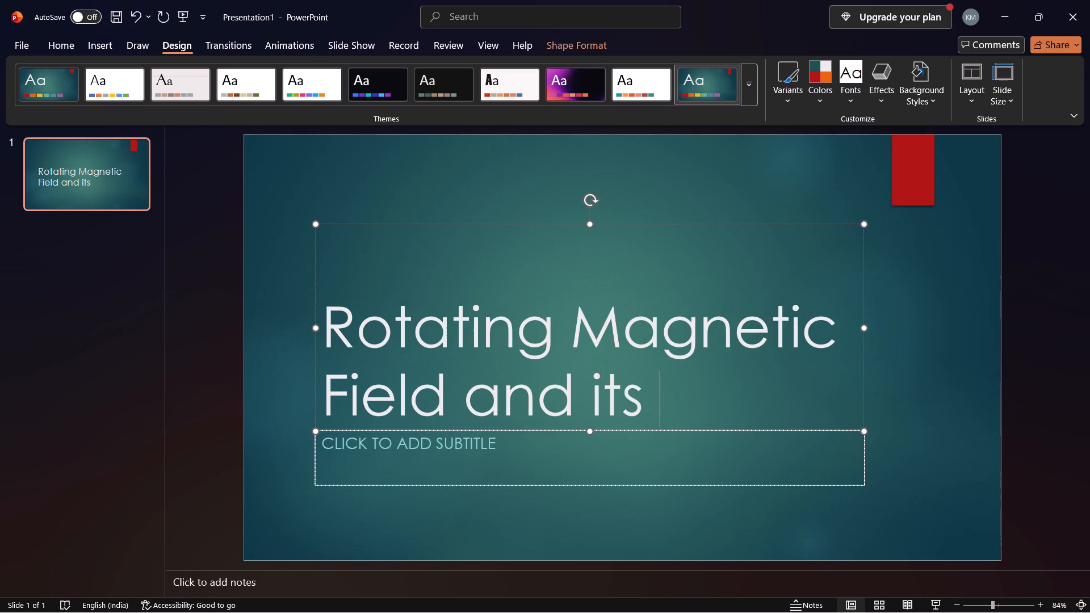
{"action": "key", "text": "p"}
{"action": "type", "text": "rod"}
{"action": "type", "text": "uctiom"}
{"action": "key", "text": "BackSpace"}
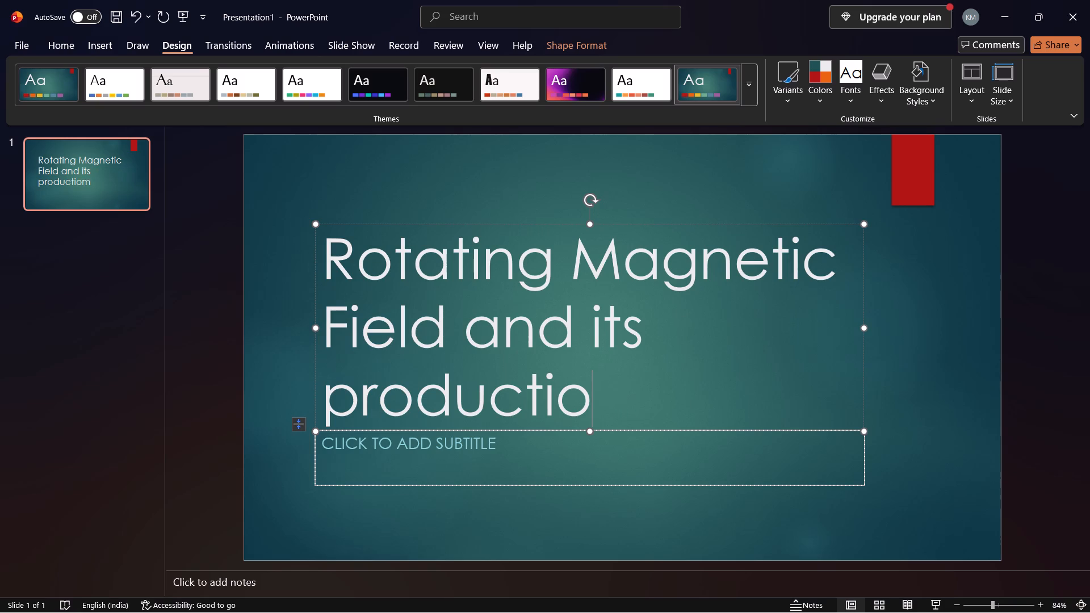
{"action": "key", "text": "n"}
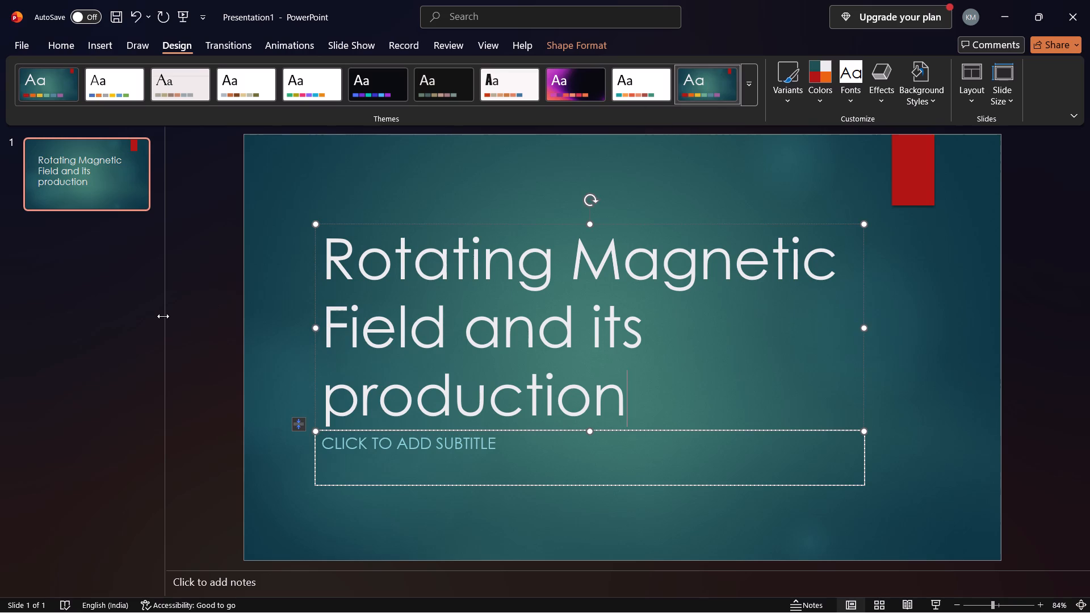
Change the presentation's theme to the black Dark Gradient theme with blue and purple accents.
{"action": "left_click", "coordinate": [748, 85]}
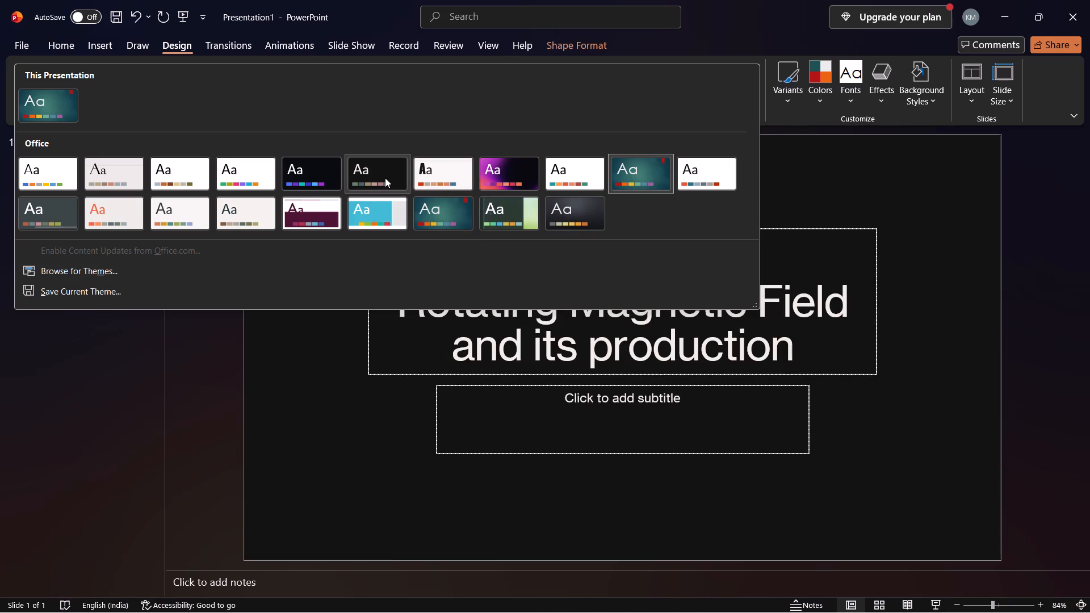
{"action": "left_click", "coordinate": [326, 179]}
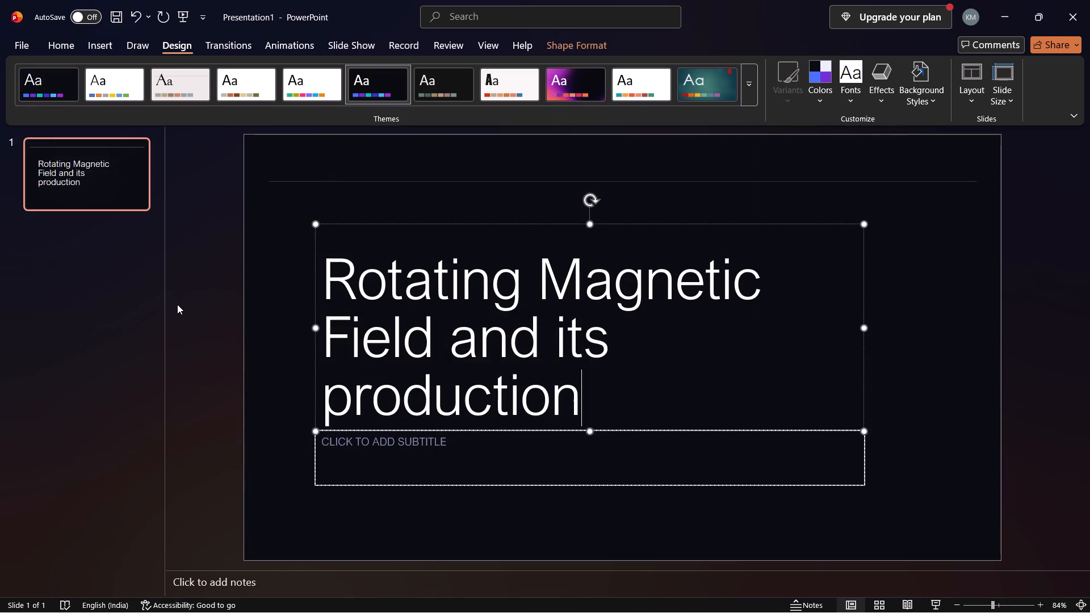
{"action": "left_click", "coordinate": [177, 304]}
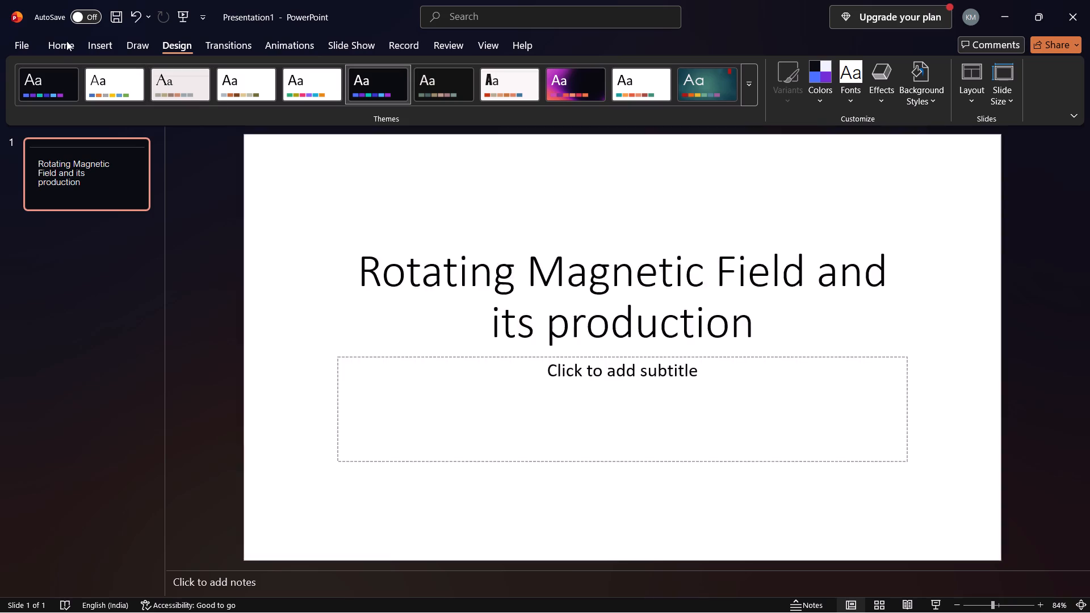
Add a second slide using the Content 2 layout of the Dark Gradient theme.
{"action": "left_click", "coordinate": [68, 41]}
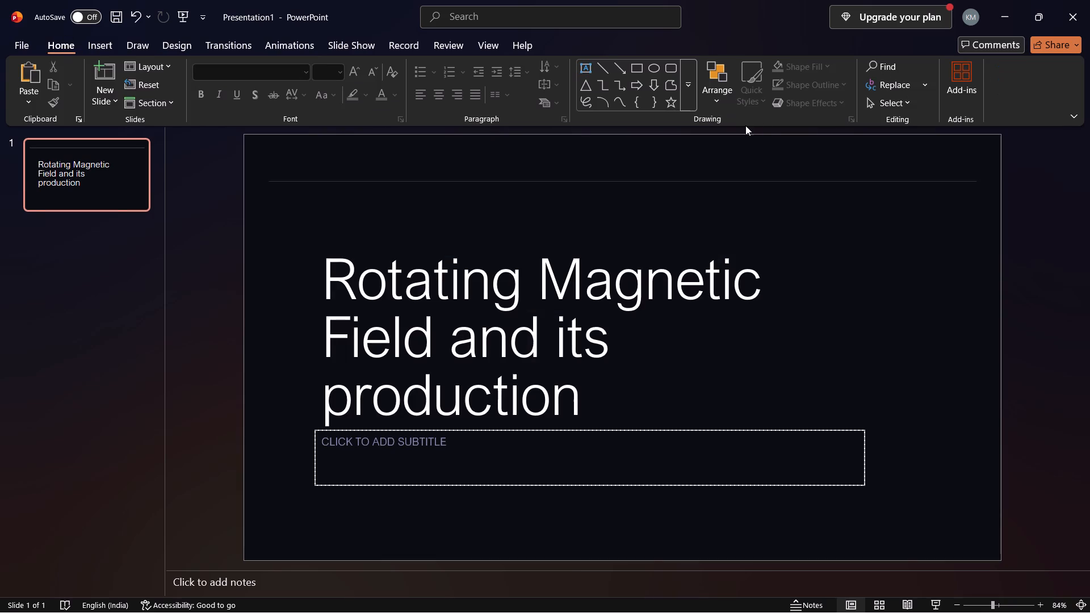
{"action": "left_click", "coordinate": [103, 44]}
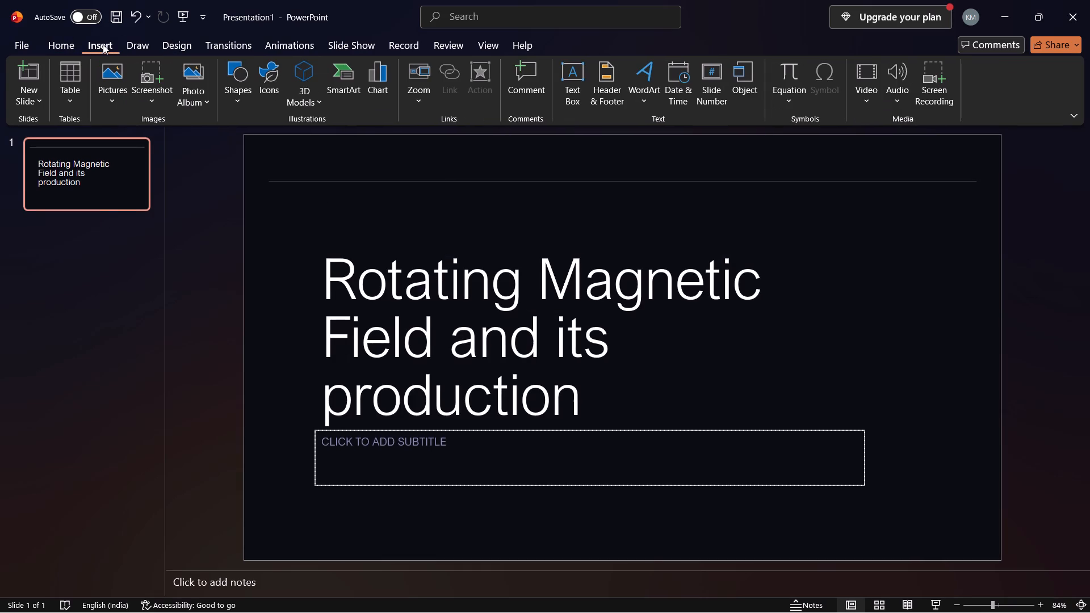
{"action": "left_click", "coordinate": [63, 47]}
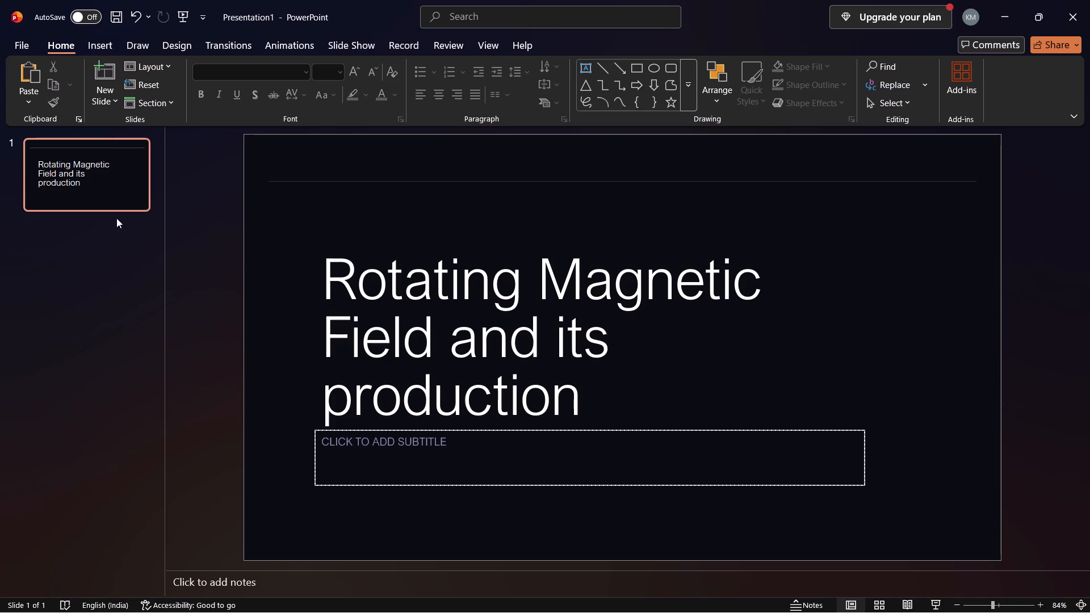
{"action": "left_click", "coordinate": [118, 107]}
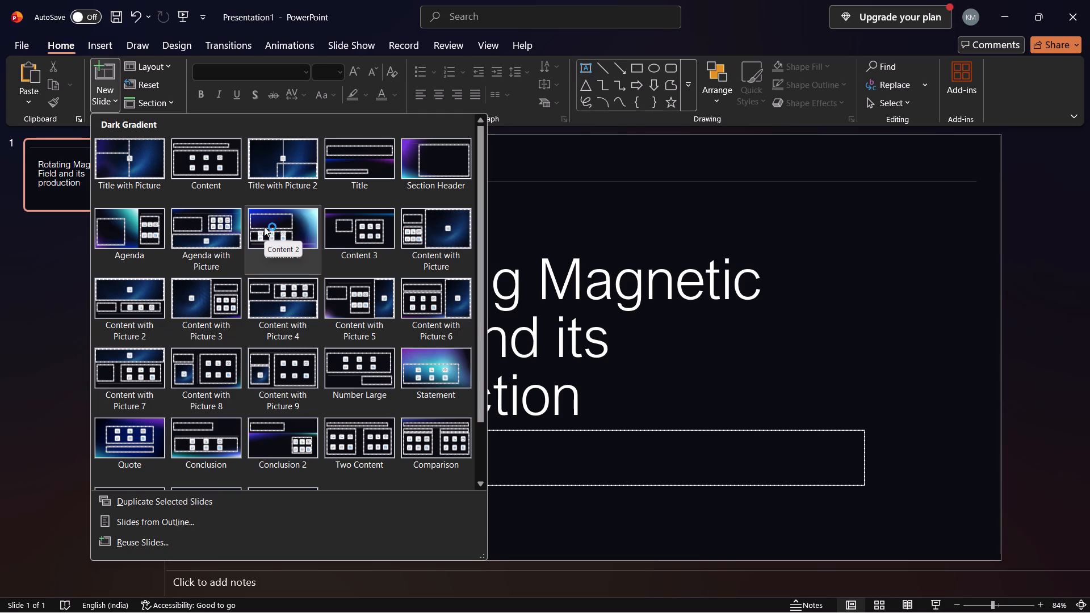
{"action": "left_click", "coordinate": [264, 226]}
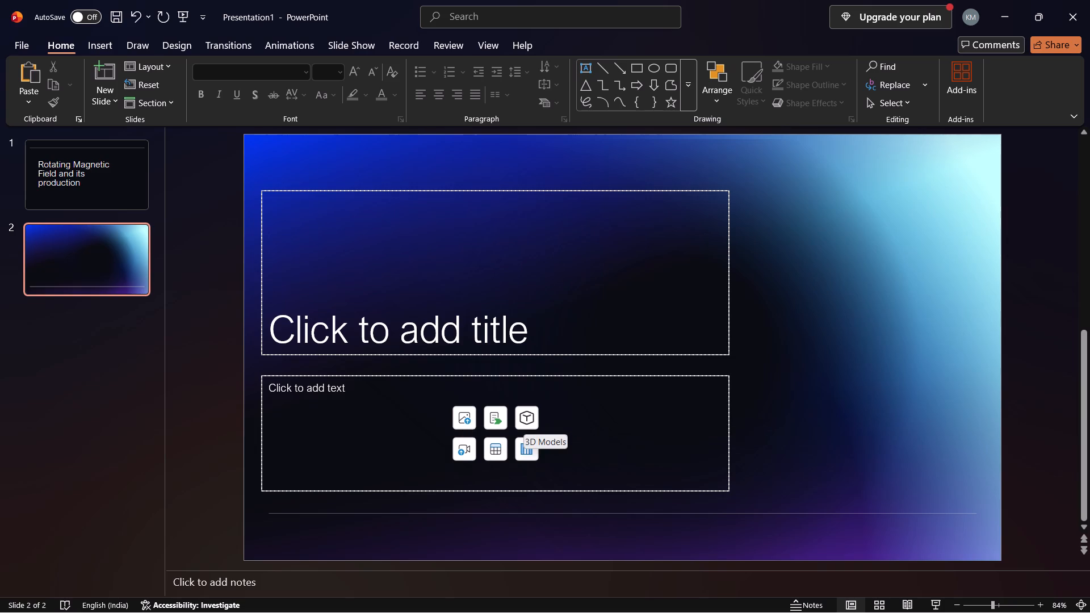
Enter "Rotating magnetic field(R.M.F)" as the title of slide 2.
{"action": "left_click", "coordinate": [449, 290]}
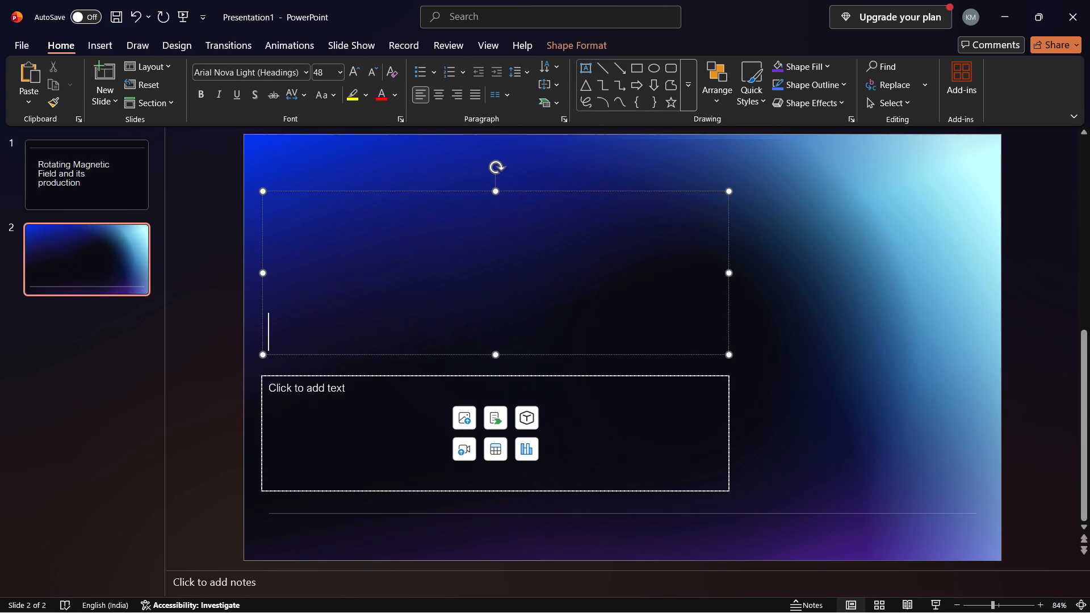
{"action": "key", "text": "shift+r"}
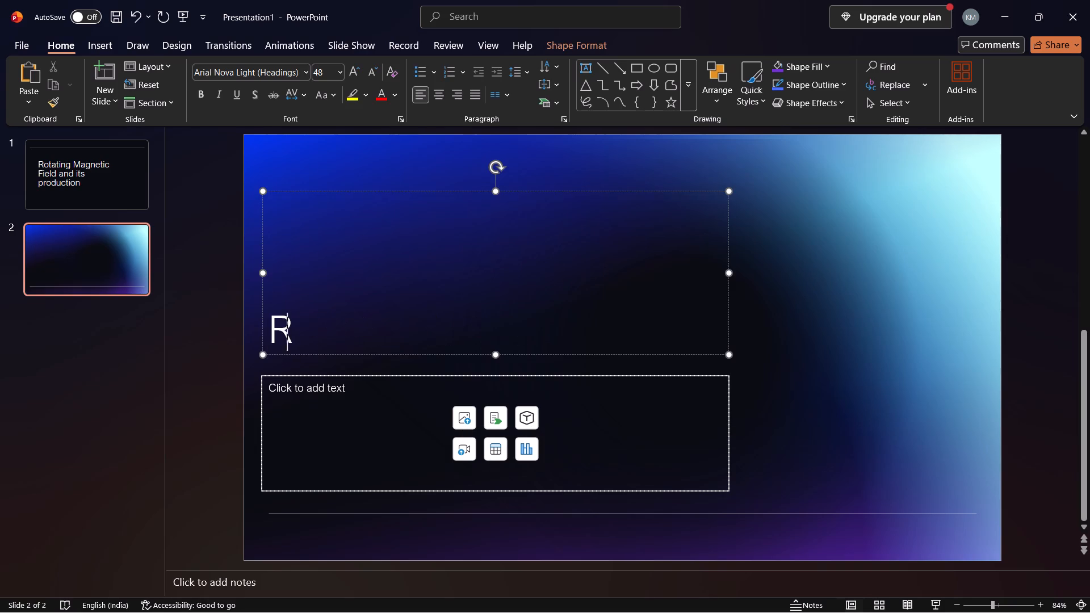
{"action": "type", "text": "ot"}
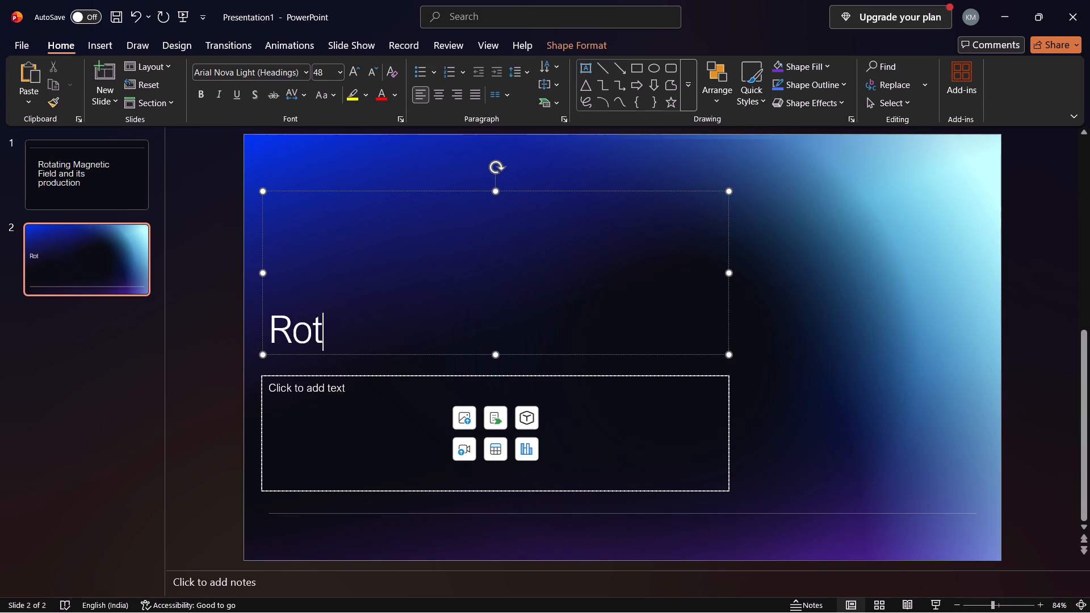
{"action": "type", "text": "ating"}
{"action": "key", "text": "space"}
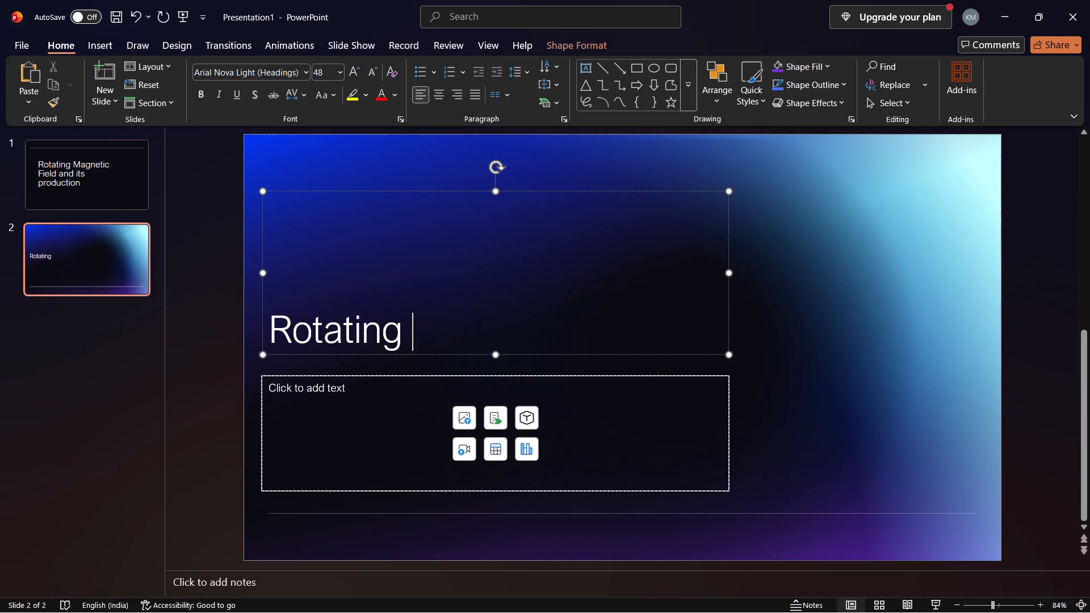
{"action": "type", "text": "magne"}
{"action": "type", "text": "tiv"}
{"action": "key", "text": "space"}
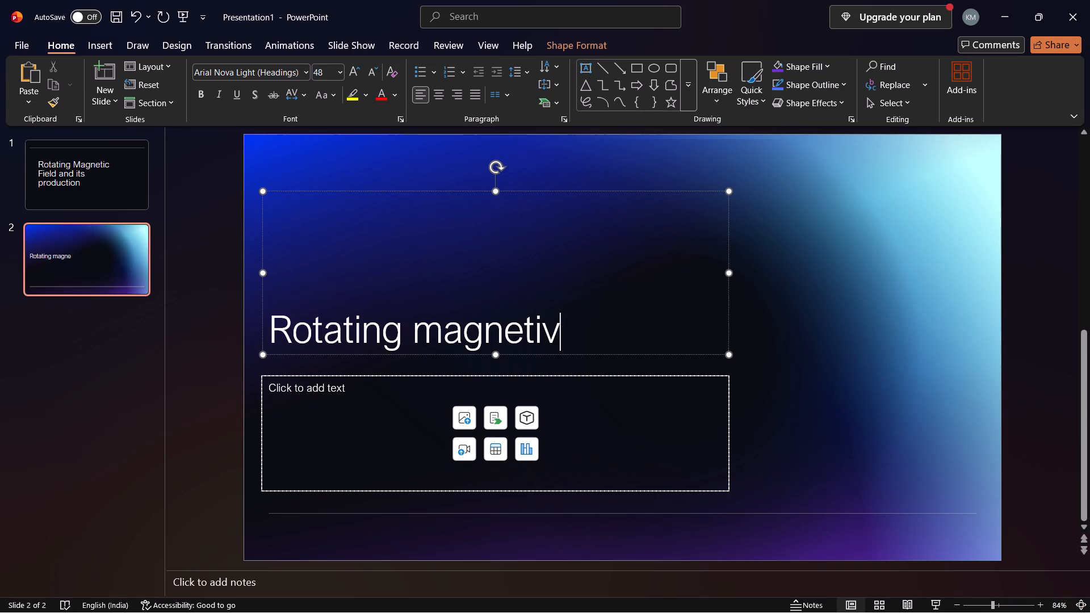
{"action": "key", "text": "BackSpace"}
{"action": "key", "text": "BackSpace"}
{"action": "type", "text": "c feild"}
{"action": "key", "text": "space"}
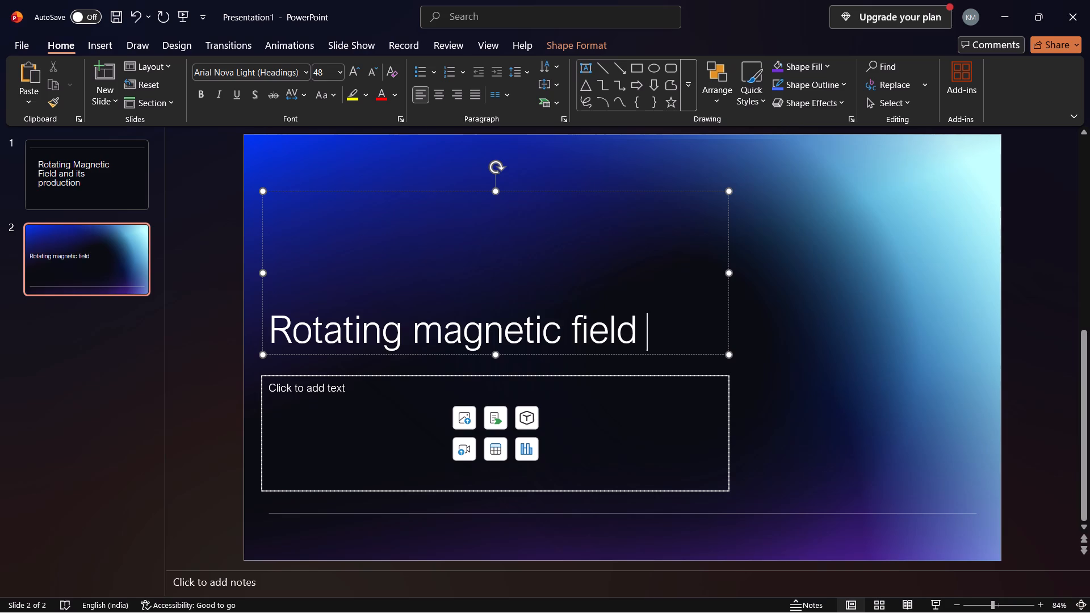
{"action": "key", "text": "BackSpace"}
{"action": "type", "text": "()"}
{"action": "key", "text": "Left"}
{"action": "key", "text": "shift+r"}
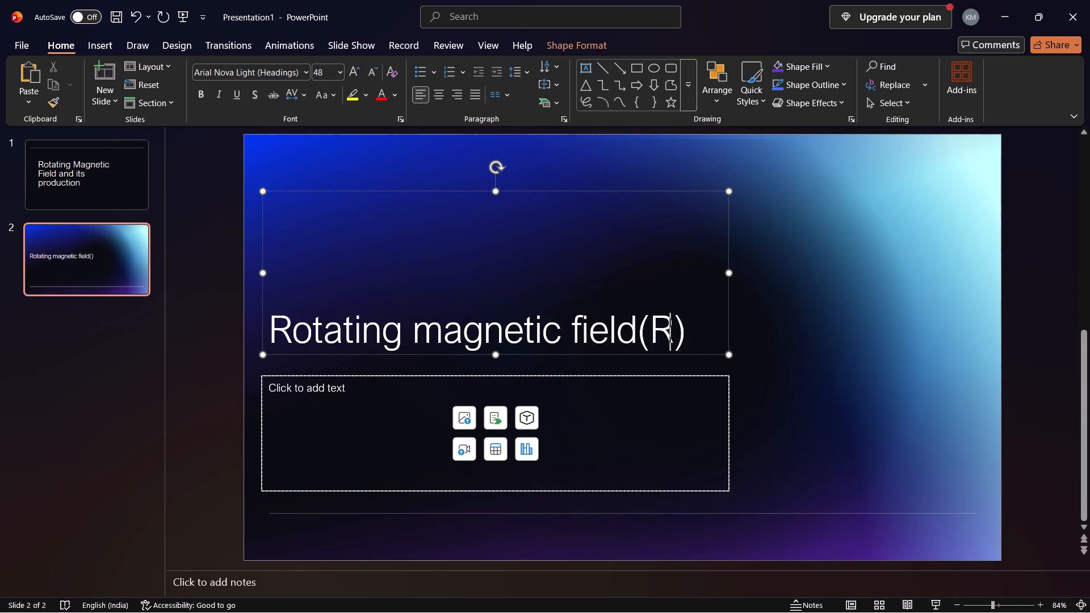
{"action": "key", "text": "shift+greater"}
{"action": "key", "text": "shift+BackSpace"}
{"action": "type", "text": ".M>"}
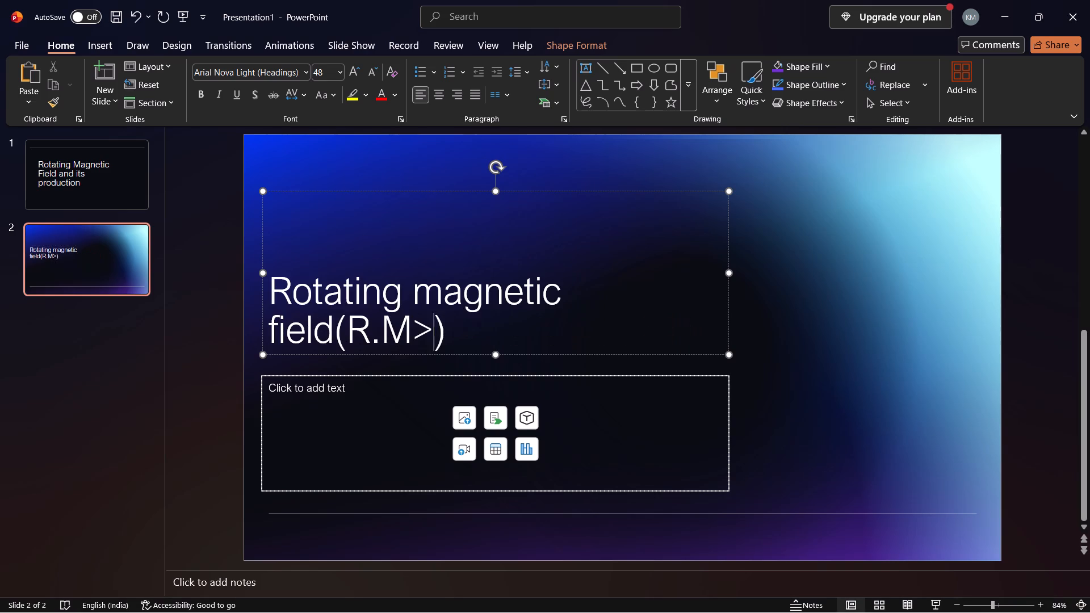
{"action": "key", "text": "shift+f"}
{"action": "key", "text": "Left"}
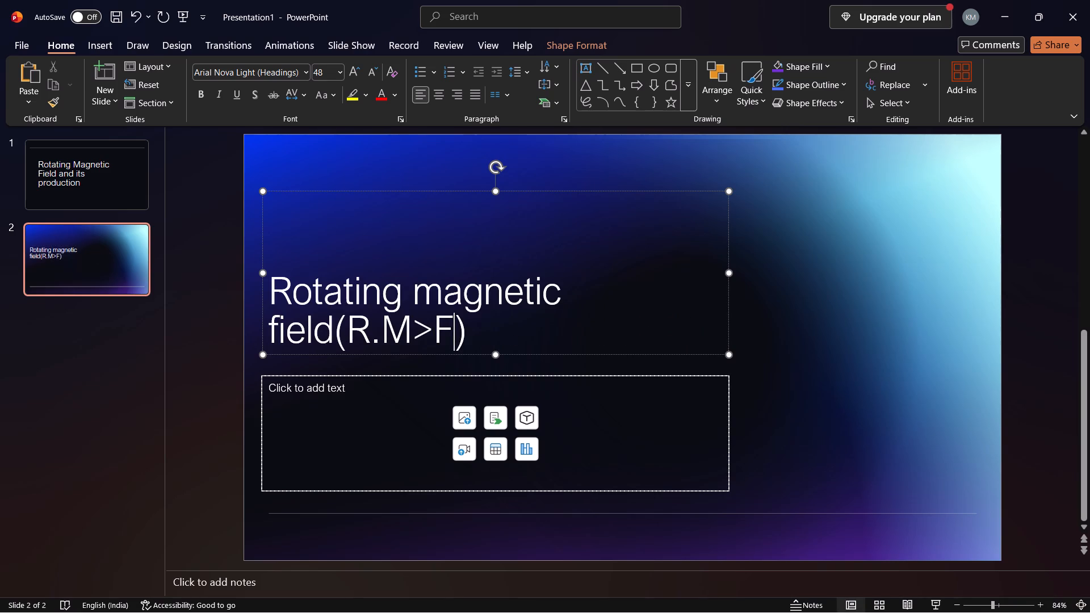
{"action": "key", "text": "BackSpace"}
{"action": "key", "text": "period"}
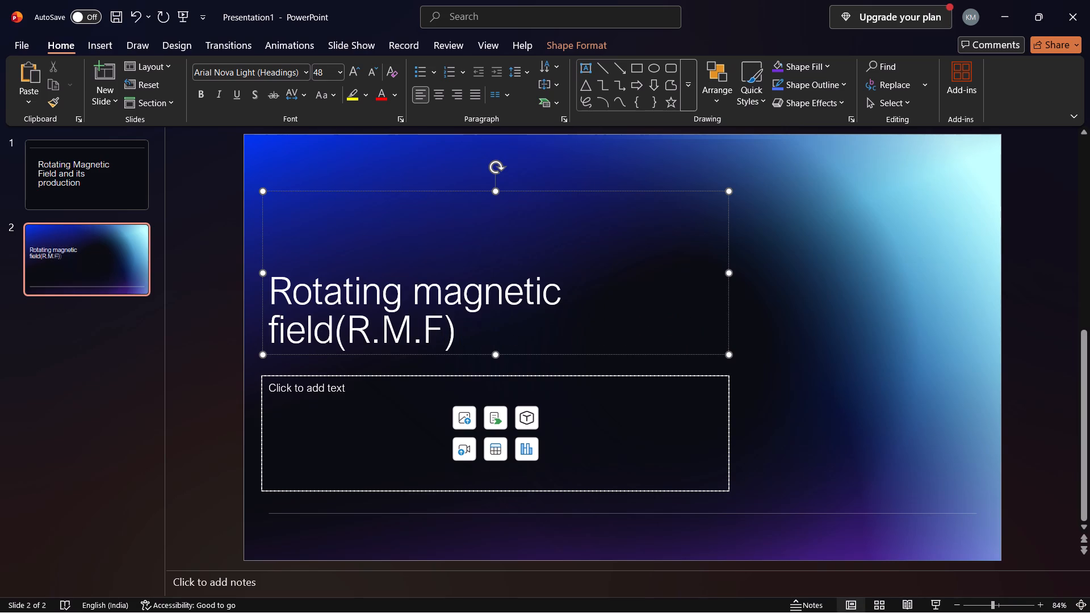
Widen slide 2's title box so the title fits on one line, reduce its height, and move it near the slide's upper edge.
{"action": "left_click_drag", "start_coordinate": [730, 273], "coordinate": [934, 256]}
{"action": "left_click_drag", "start_coordinate": [599, 354], "coordinate": [603, 228]}
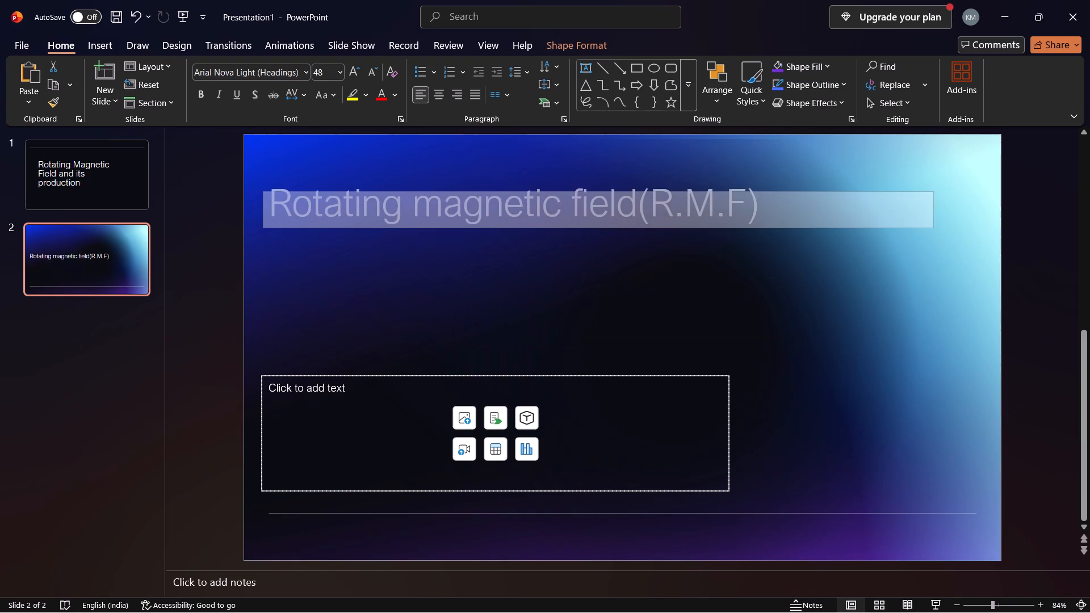
{"action": "left_click_drag", "start_coordinate": [603, 228], "coordinate": [606, 246]}
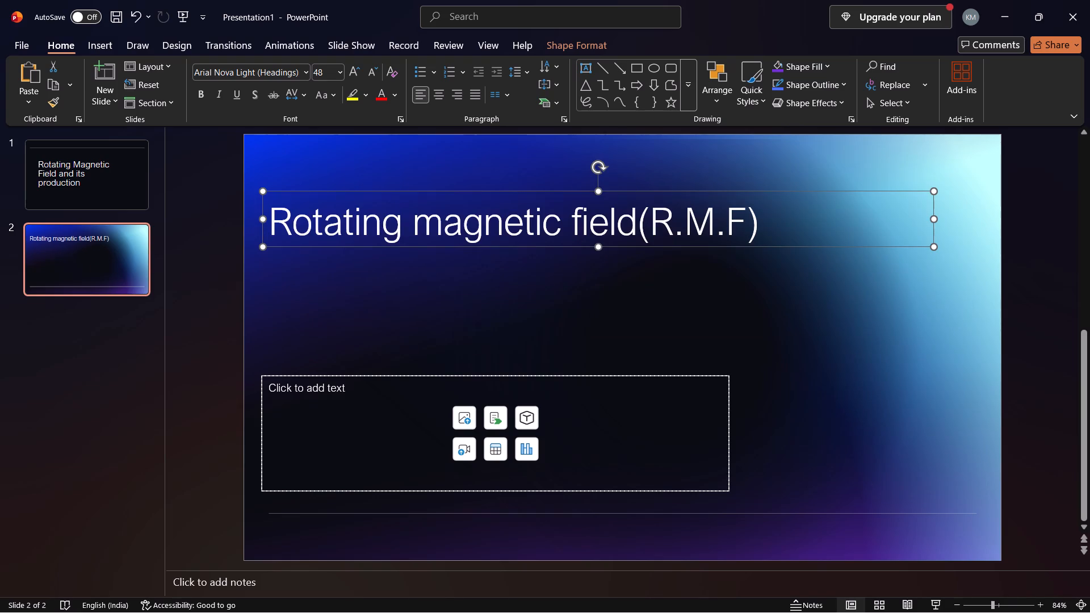
{"action": "left_click_drag", "start_coordinate": [619, 191], "coordinate": [625, 156]}
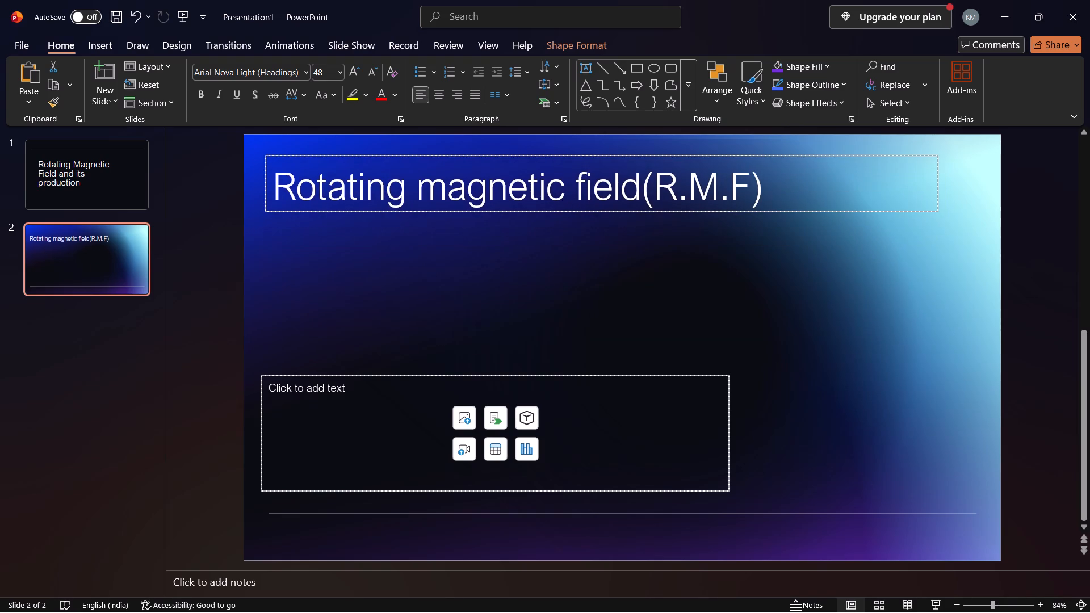
{"action": "left_click_drag", "start_coordinate": [625, 156], "coordinate": [623, 156]}
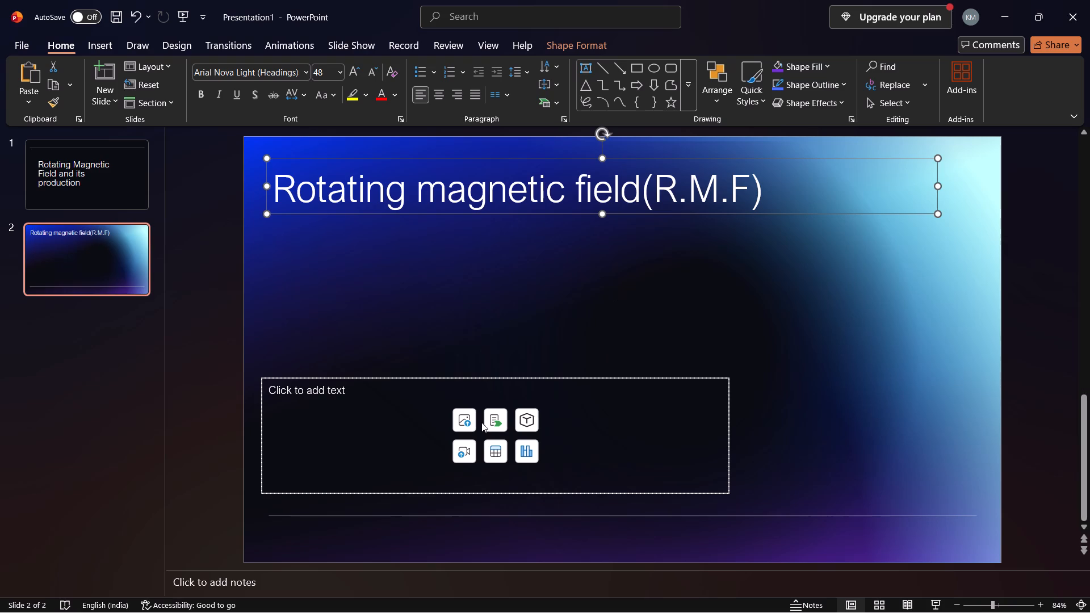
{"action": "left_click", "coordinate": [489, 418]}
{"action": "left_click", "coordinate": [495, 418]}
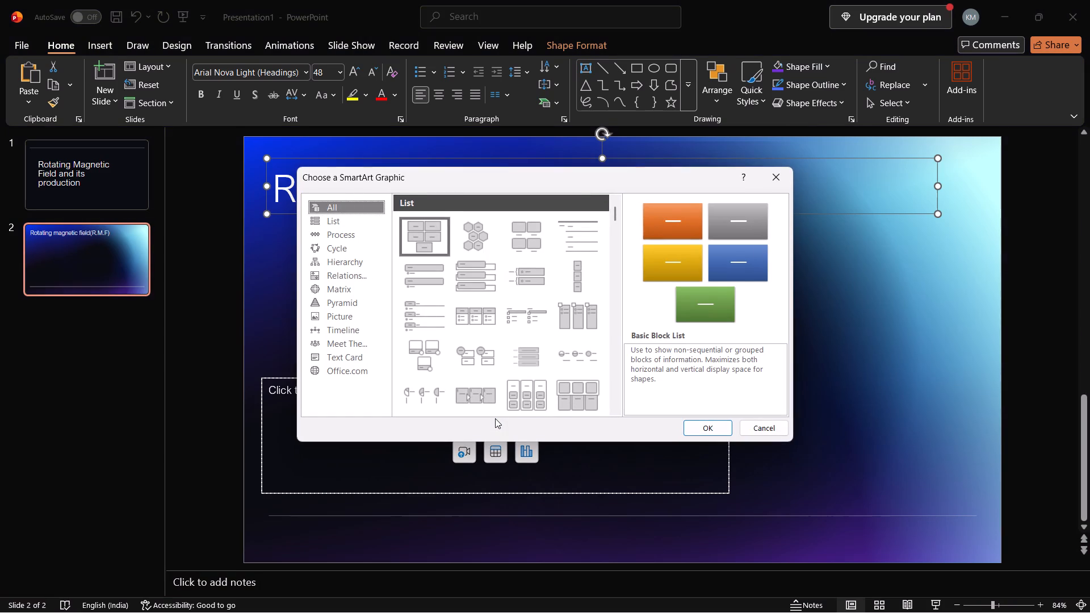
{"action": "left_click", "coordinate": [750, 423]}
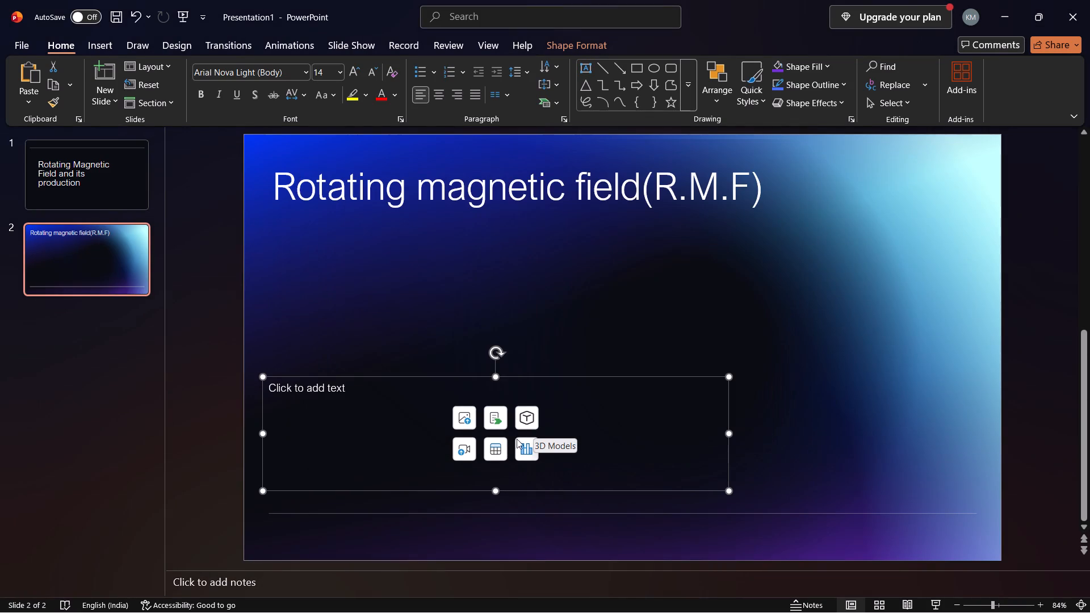
Cut the empty content placeholder below the title from slide 2.
{"action": "left_click", "coordinate": [548, 375]}
{"action": "left_click", "coordinate": [548, 375]}
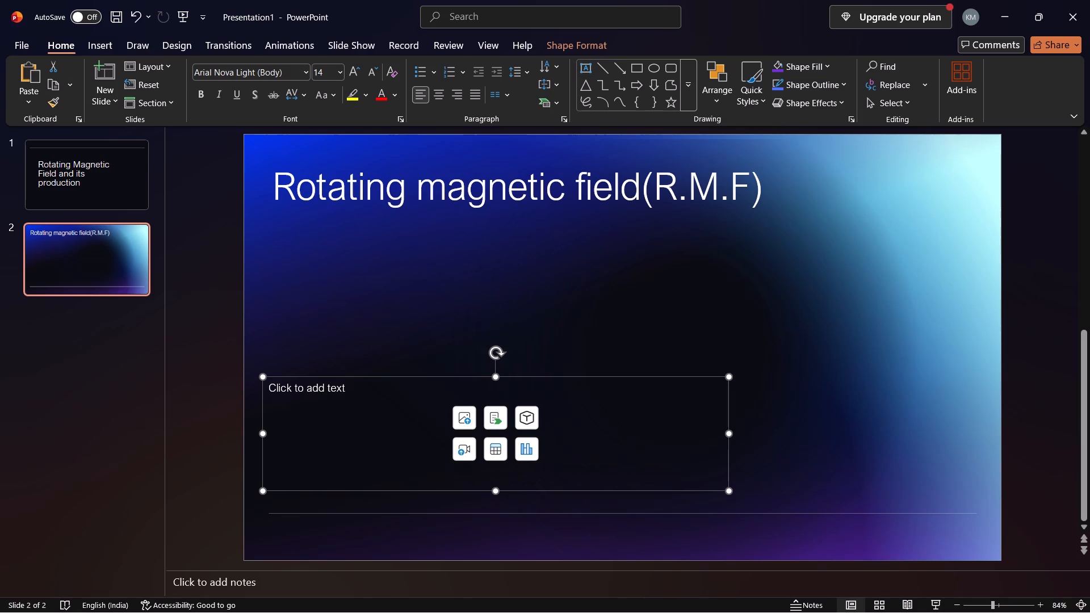
{"action": "key", "text": "ctrl+c"}
{"action": "key", "text": "ctrl+x"}
{"action": "left_click", "coordinate": [588, 180]}
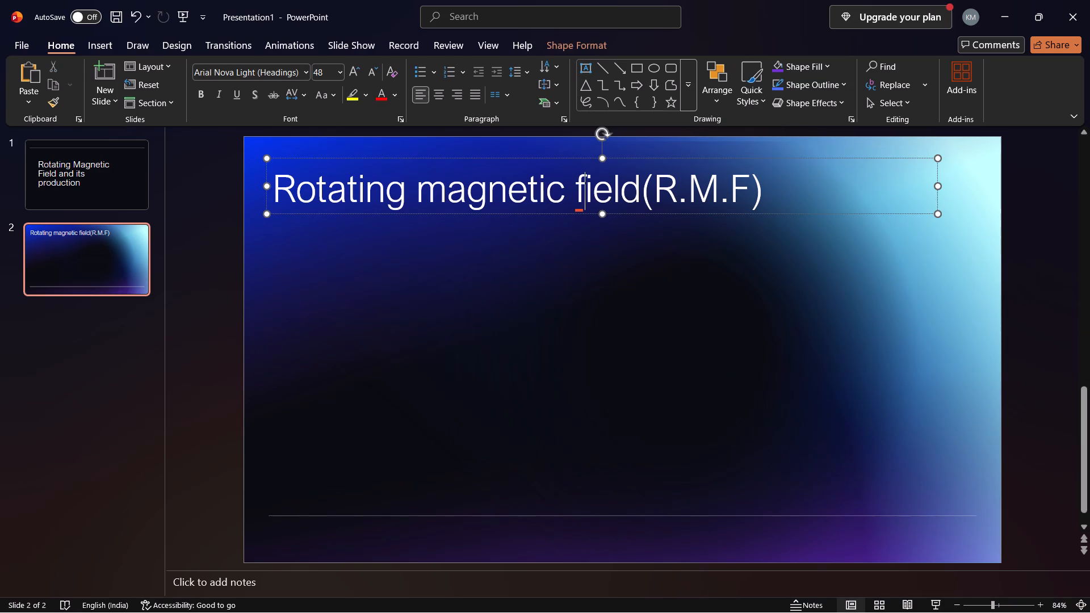
Duplicate slide 2's title box on the same slide.
{"action": "left_click", "coordinate": [815, 214]}
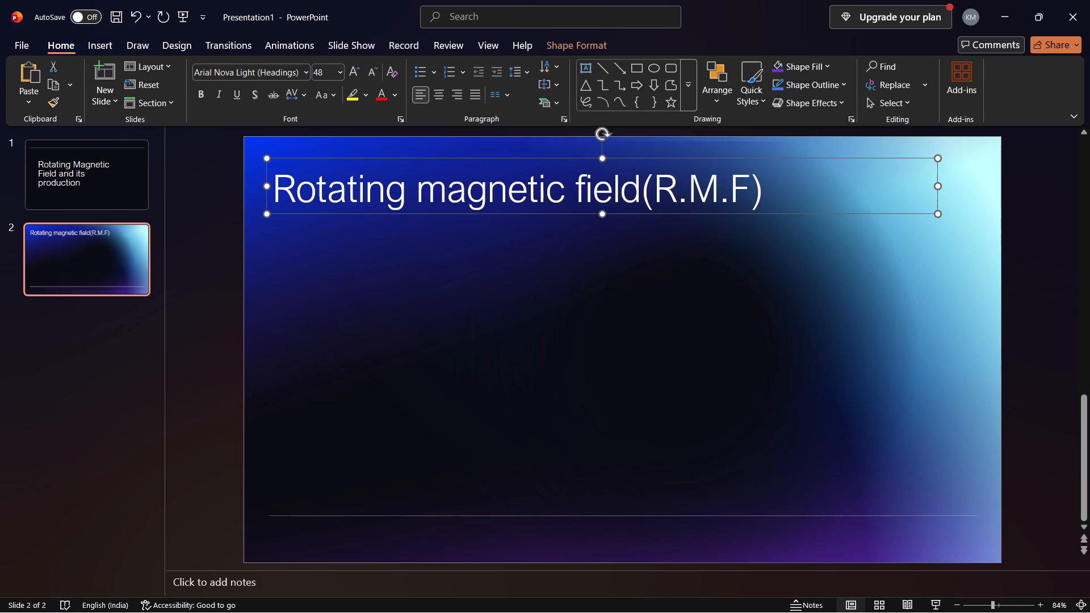
{"action": "key", "text": "ctrl+c"}
{"action": "left_click", "coordinate": [638, 332]}
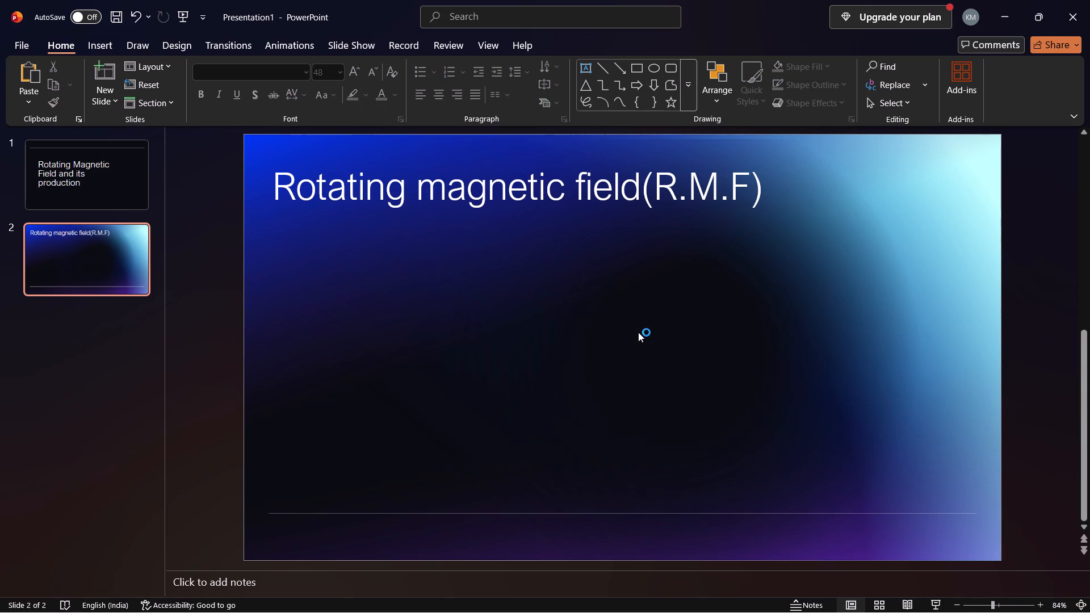
{"action": "key", "text": "ctrl+v"}
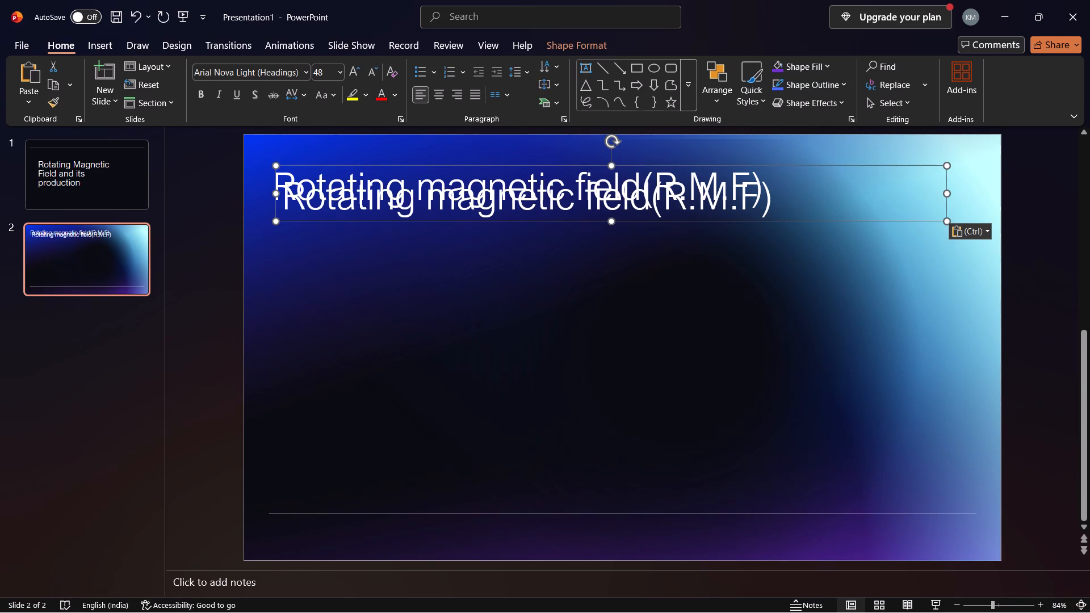
Move the copied title box directly below the original and enlarge it down to the slide's lower horizontal line.
{"action": "left_click_drag", "start_coordinate": [825, 221], "coordinate": [819, 274]}
{"action": "left_click_drag", "start_coordinate": [939, 274], "coordinate": [944, 342]}
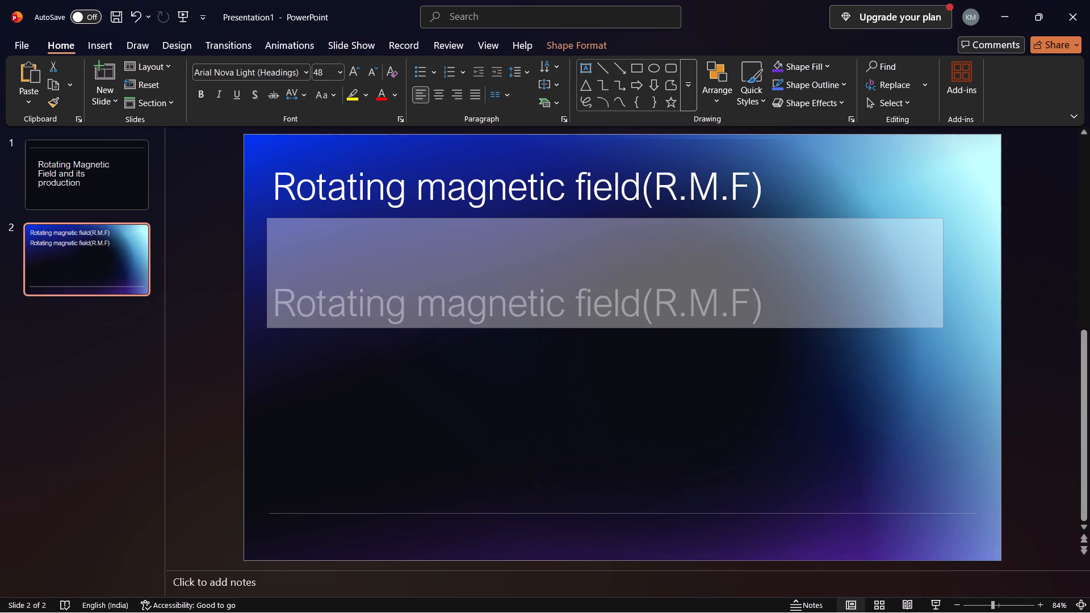
{"action": "left_click_drag", "start_coordinate": [944, 342], "coordinate": [961, 513]}
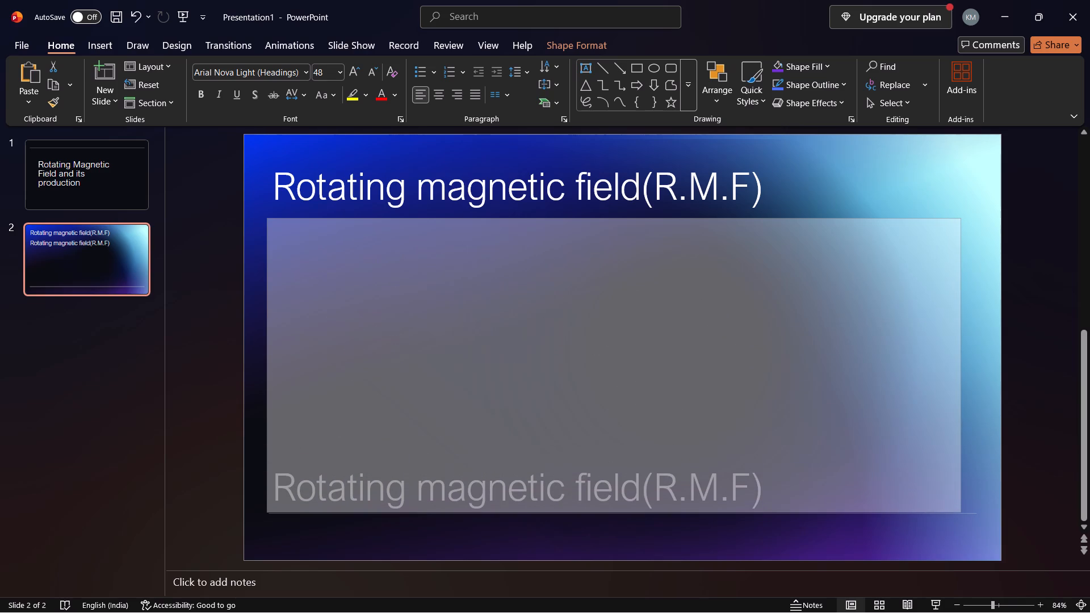
{"action": "left_click_drag", "start_coordinate": [961, 513], "coordinate": [961, 515]}
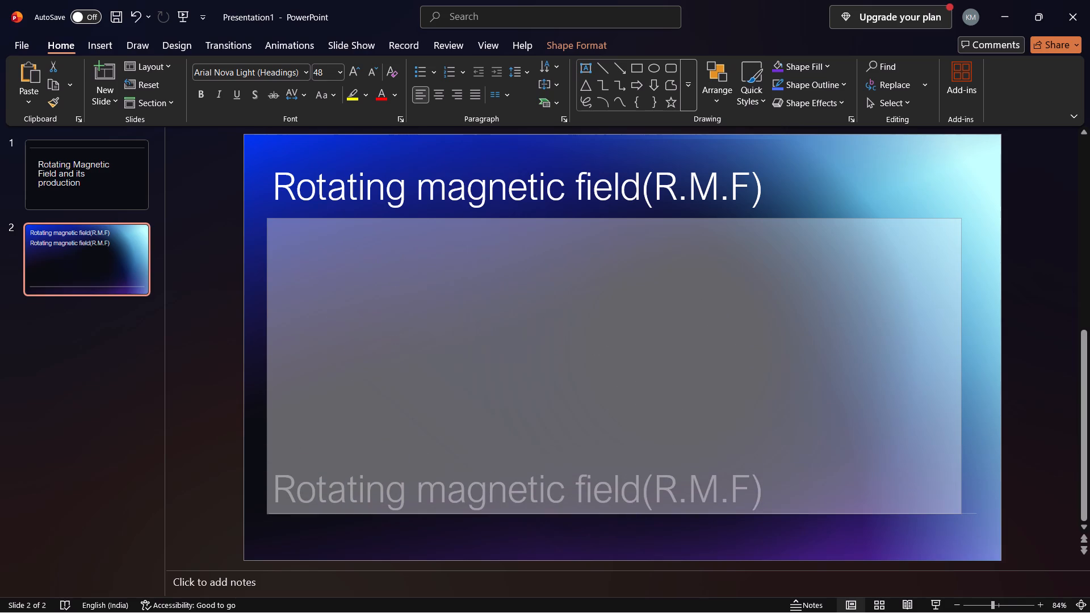
{"action": "left_click_drag", "start_coordinate": [961, 515], "coordinate": [961, 515]}
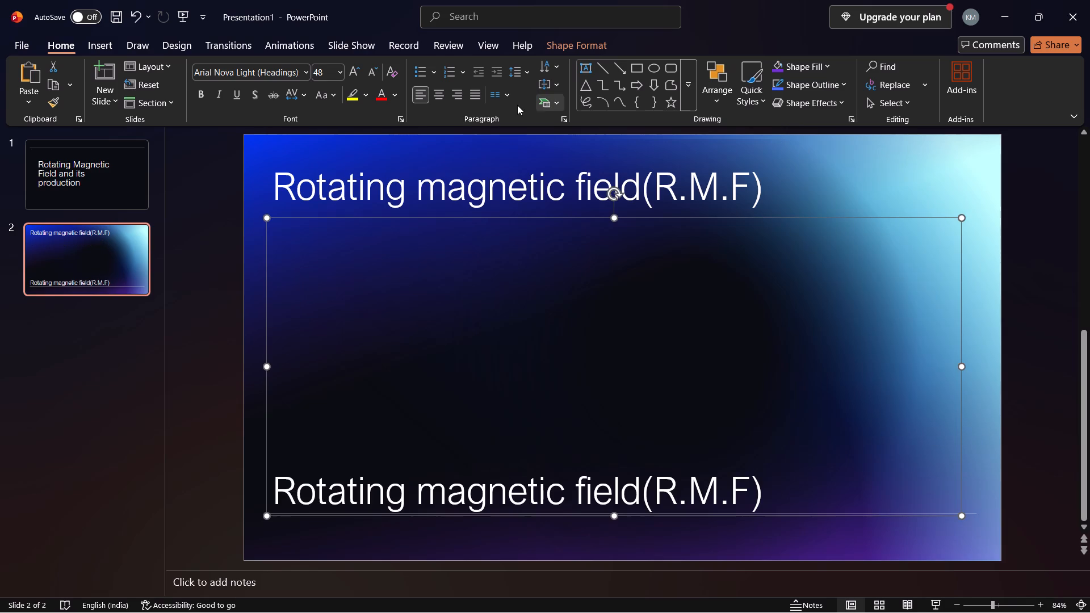
Set the font size of the enlarged box's text to 16.
{"action": "left_click", "coordinate": [337, 71]}
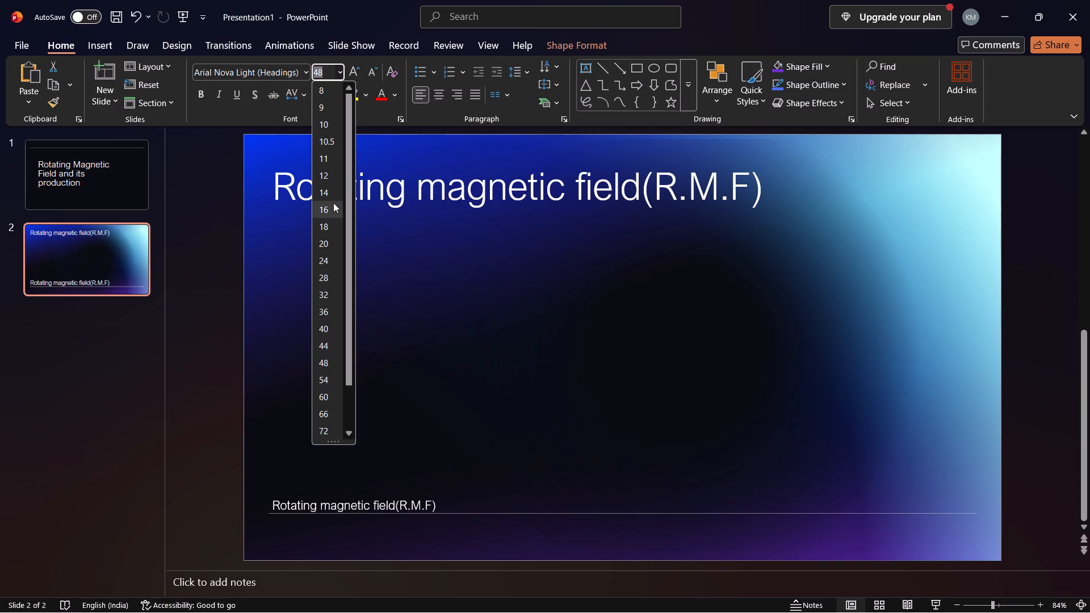
{"action": "left_click", "coordinate": [333, 203]}
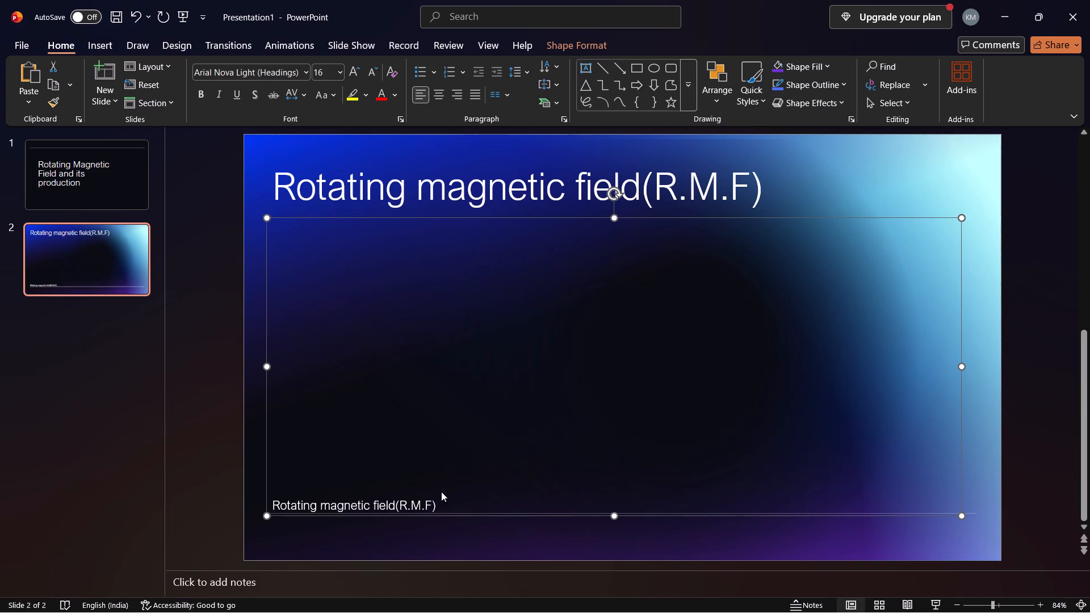
Delete the copied text "Rotating magnetic field(R.M.F)" from the enlarged box.
{"action": "left_click_drag", "start_coordinate": [437, 506], "coordinate": [350, 493]}
{"action": "left_click", "coordinate": [455, 484]}
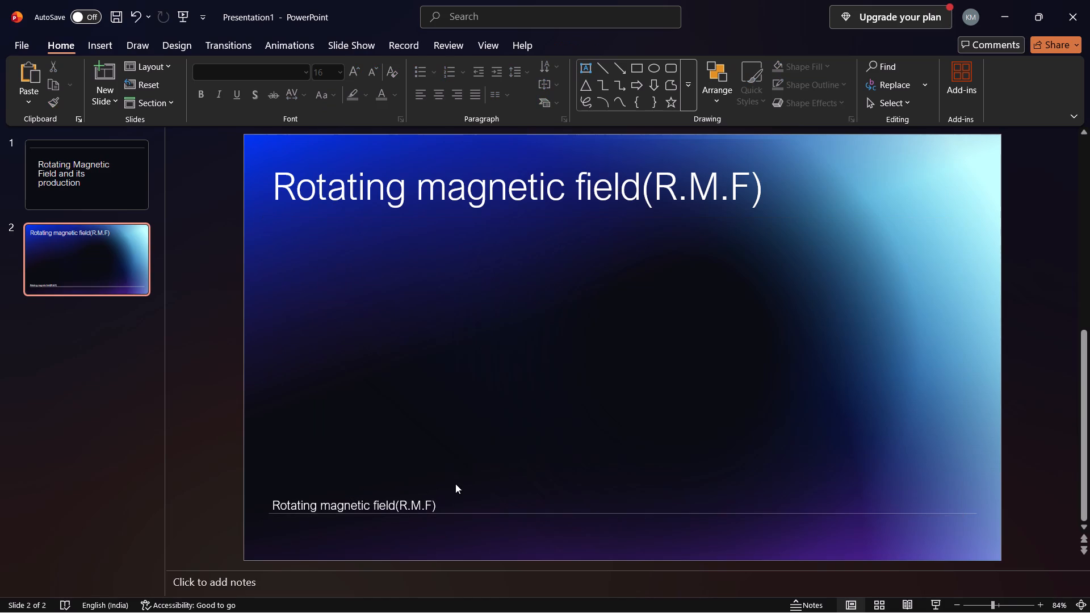
{"action": "left_click", "coordinate": [429, 507]}
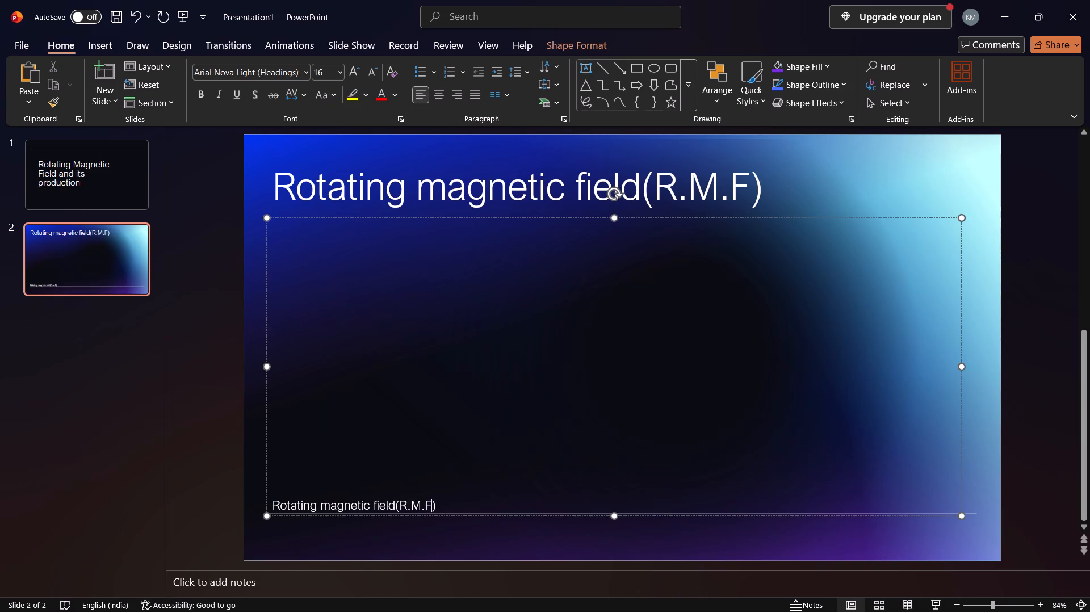
{"action": "left_click_drag", "start_coordinate": [435, 505], "coordinate": [303, 497]}
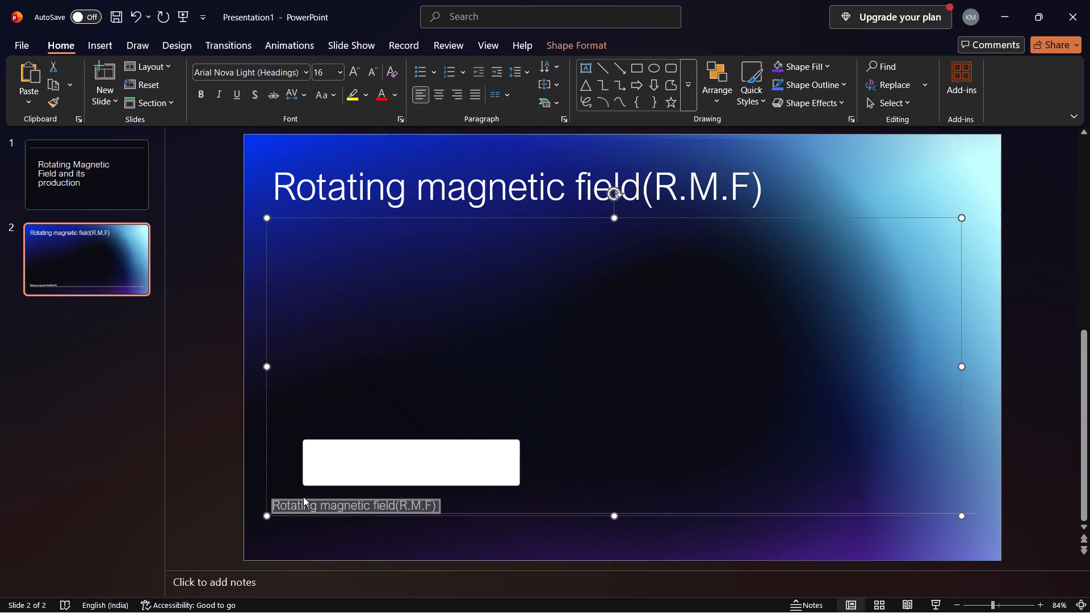
{"action": "key", "text": "BackSpace"}
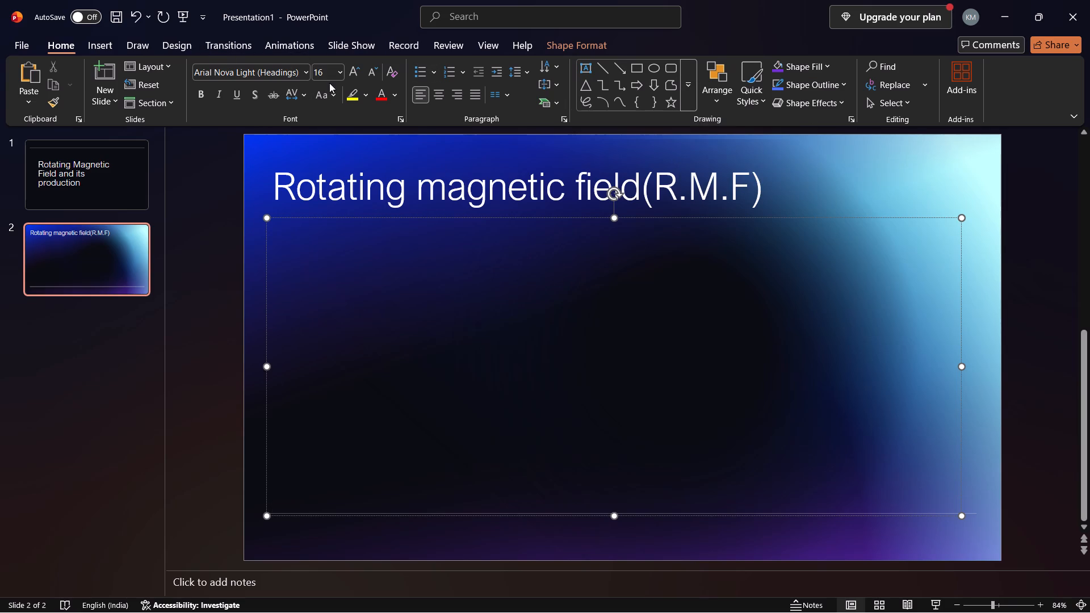
Apply bullets in the empty box and enter "Has constant amplitude" as the first point.
{"action": "left_click", "coordinate": [424, 74]}
{"action": "type", "text": "HAs"}
{"action": "key", "text": "space"}
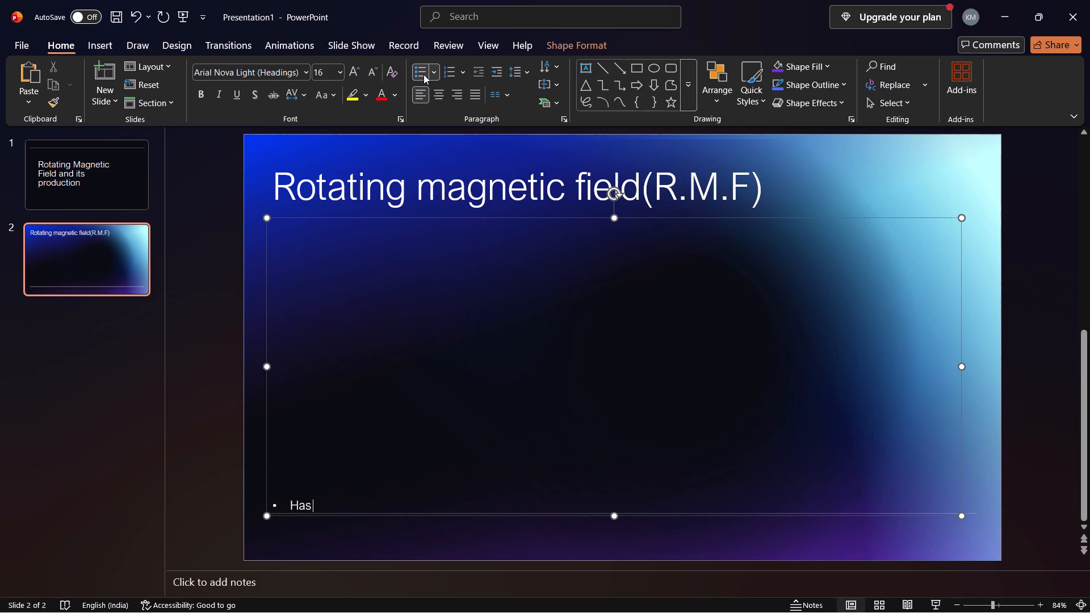
{"action": "type", "text": "constant"}
{"action": "key", "text": "space"}
{"action": "type", "text": "amplitude"}
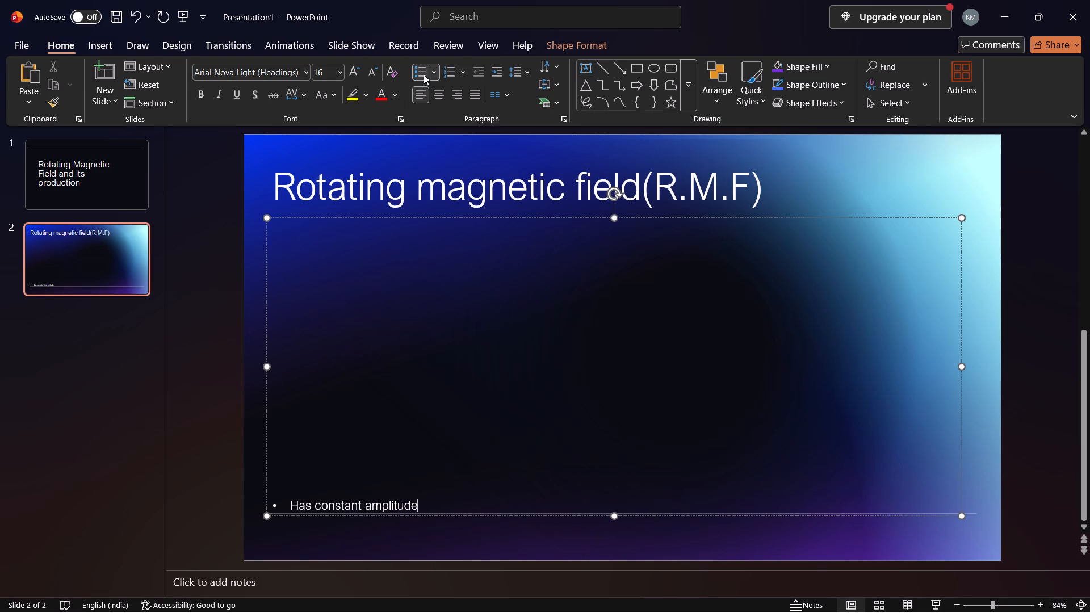
{"action": "key", "text": "Return"}
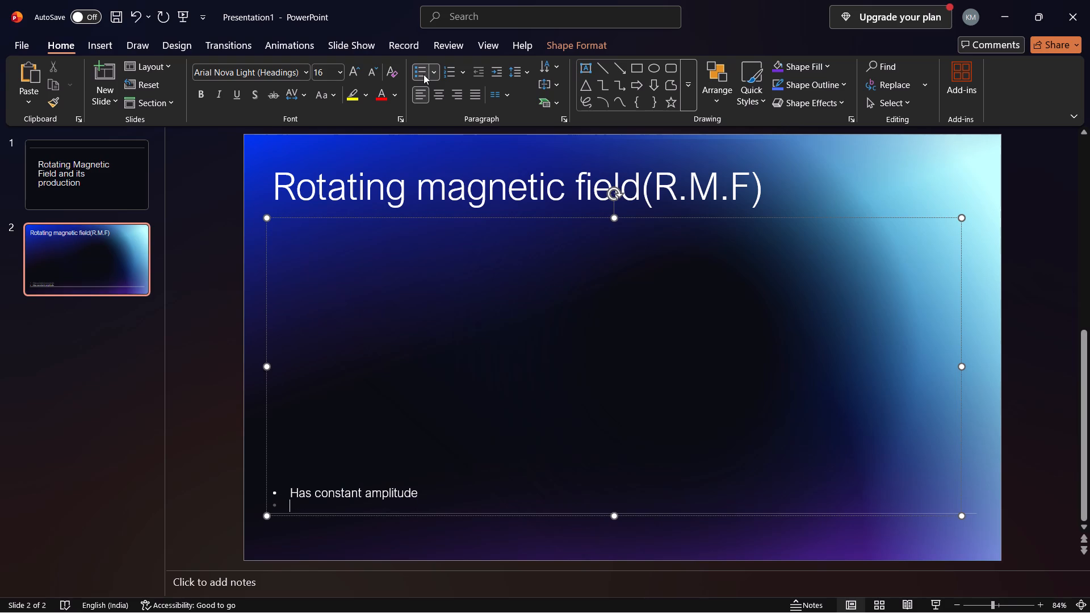
Enter the second bullet "Keeps on rotating countinuosly in a plane with constant speed".
{"action": "type", "text": "Keeps on rotating"}
{"action": "key", "text": "space"}
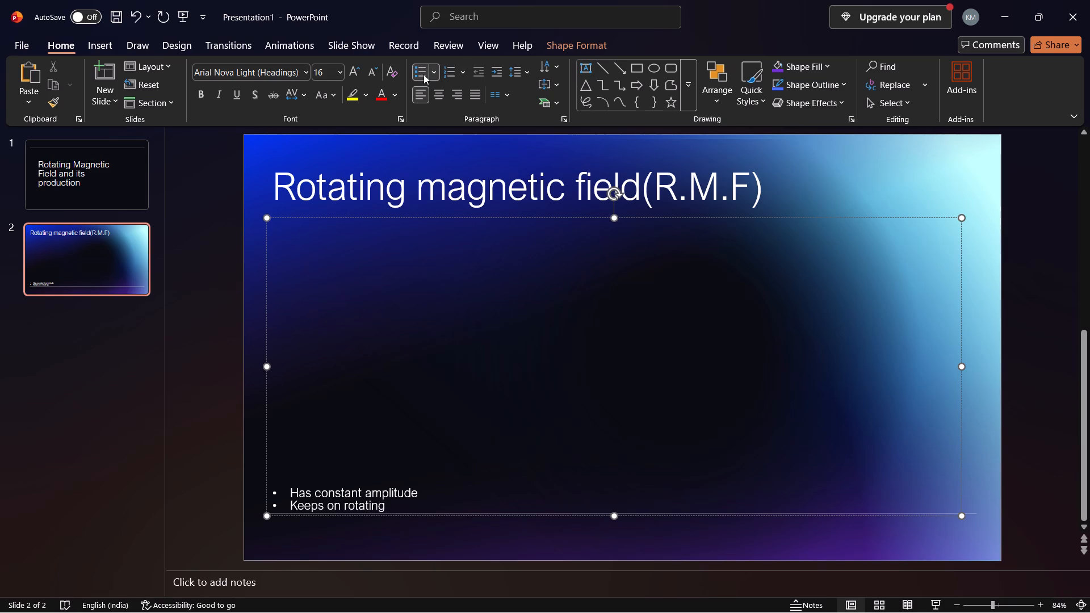
{"action": "type", "text": "coun"}
{"action": "type", "text": "tinuosl"}
{"action": "type", "text": "y"}
{"action": "key", "text": "space"}
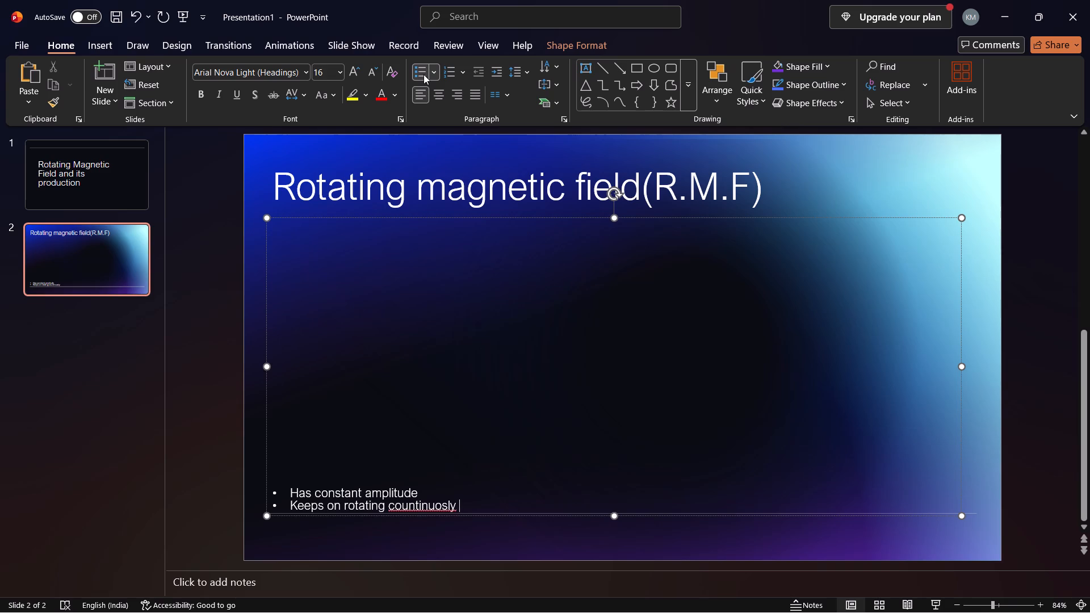
{"action": "type", "text": "in a"}
{"action": "key", "text": "space"}
{"action": "type", "text": "plane with constant"}
{"action": "key", "text": "space"}
{"action": "type", "text": "speed"}
{"action": "key", "text": "Return"}
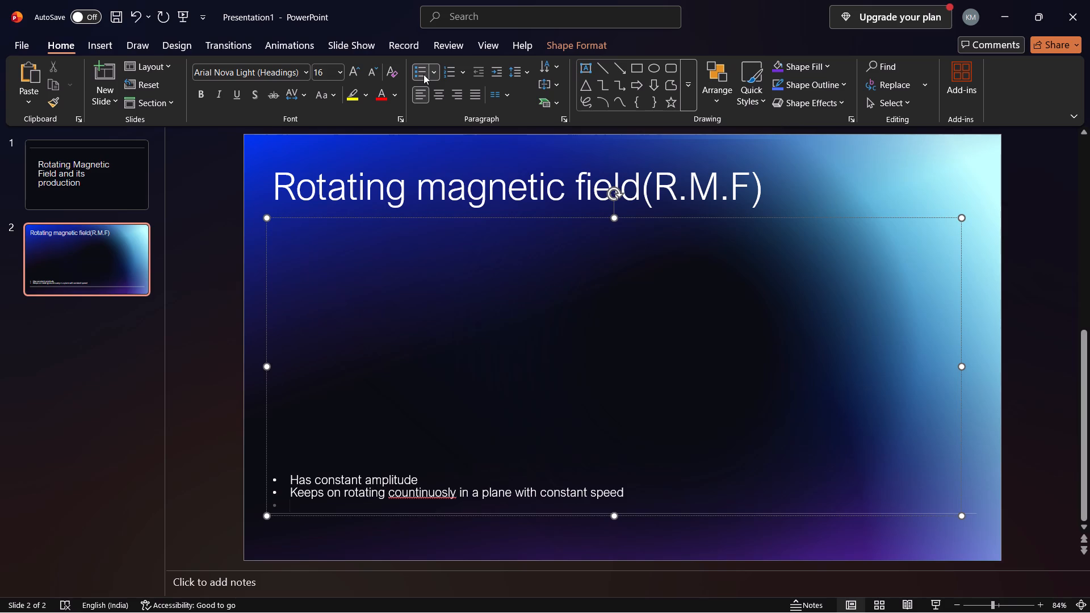
Begin the third bullet with "Produced with the help of three phase stat".
{"action": "type", "text": "Produced with the g"}
{"action": "key", "text": "BackSpace"}
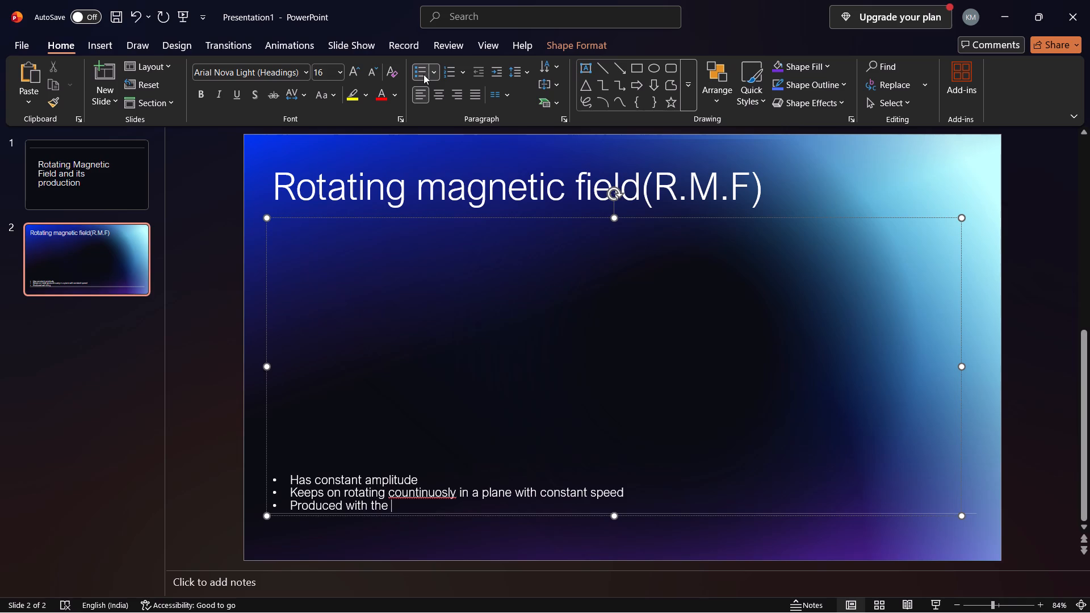
{"action": "type", "text": "help of"}
{"action": "key", "text": "space"}
{"action": "type", "text": "three phase"}
{"action": "key", "text": "space"}
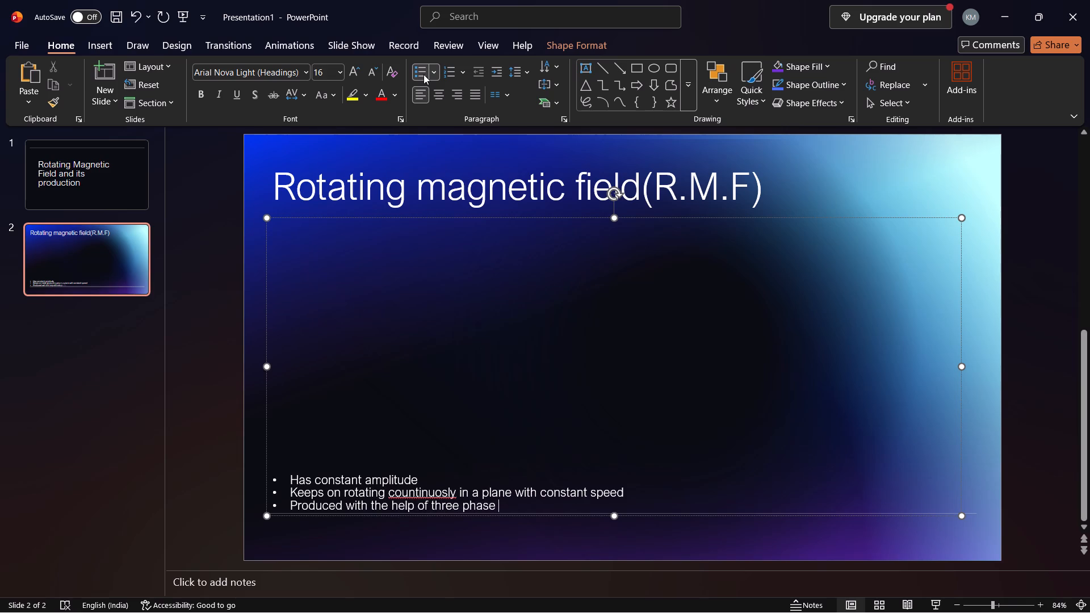
{"action": "type", "text": "stat"}
Change "countinuosly" to "continuosly" in the second bullet.
{"action": "left_click", "coordinate": [411, 489]}
{"action": "key", "text": "BackSpace"}
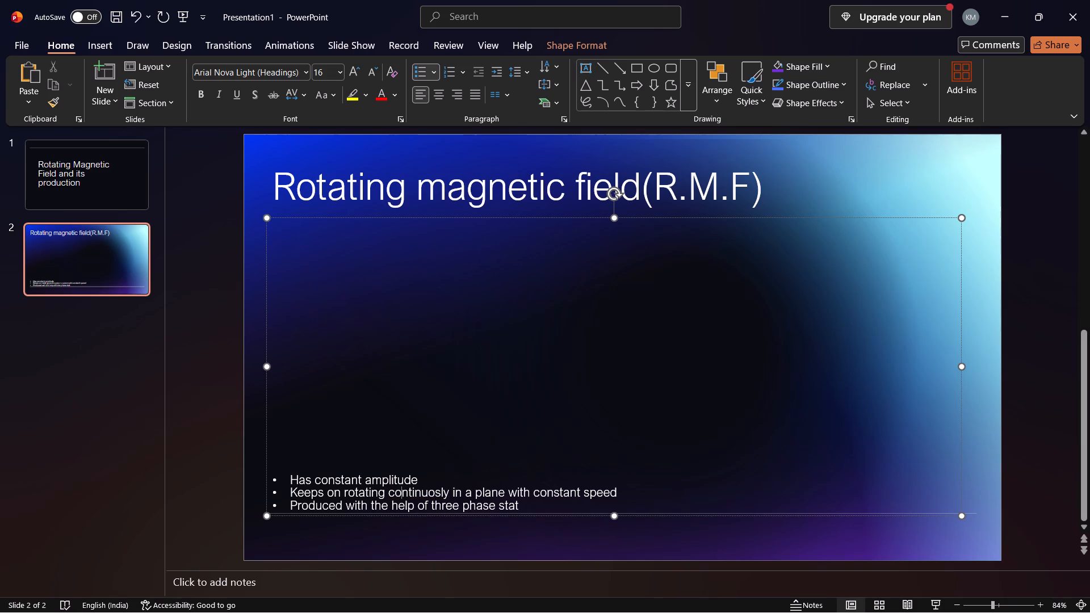
Complete the unfinished word in the third bullet as "stationary" and add "windings" after it.
{"action": "left_click", "coordinate": [535, 505]}
{"action": "type", "text": "ionary"}
{"action": "key", "text": "space"}
{"action": "type", "text": "winding"}
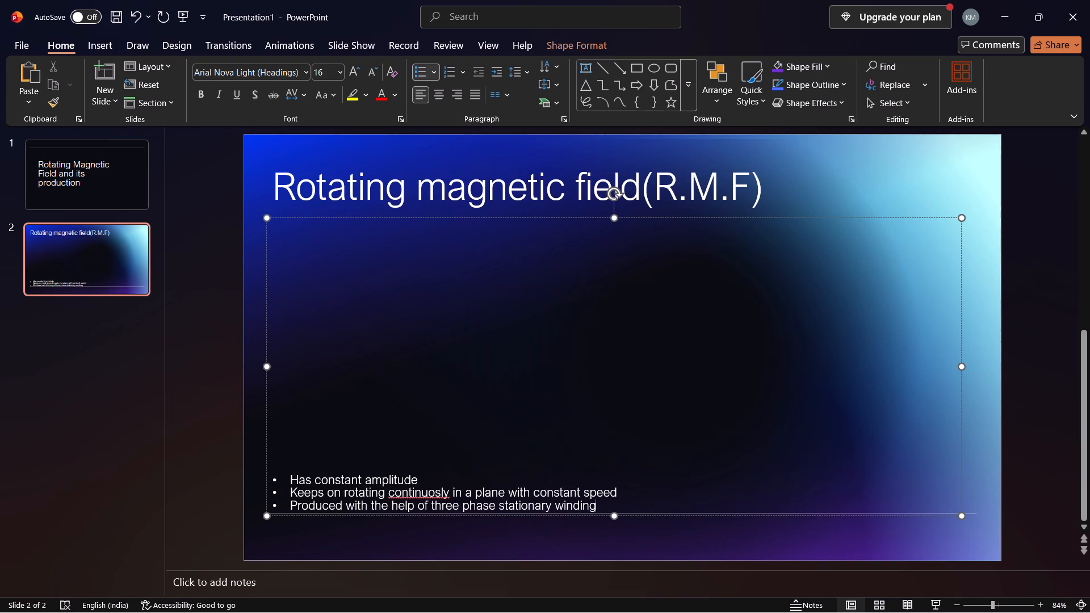
{"action": "key", "text": "s"}
Finish the third bullet with ", each kept at an angle of 2pi/3" and start a new bullet below it.
{"action": "type", "text": ","}
{"action": "key", "text": "space"}
{"action": "type", "text": "each"}
{"action": "key", "text": "space"}
{"action": "type", "text": "kept a"}
{"action": "key", "text": "space"}
{"action": "type", "text": "120"}
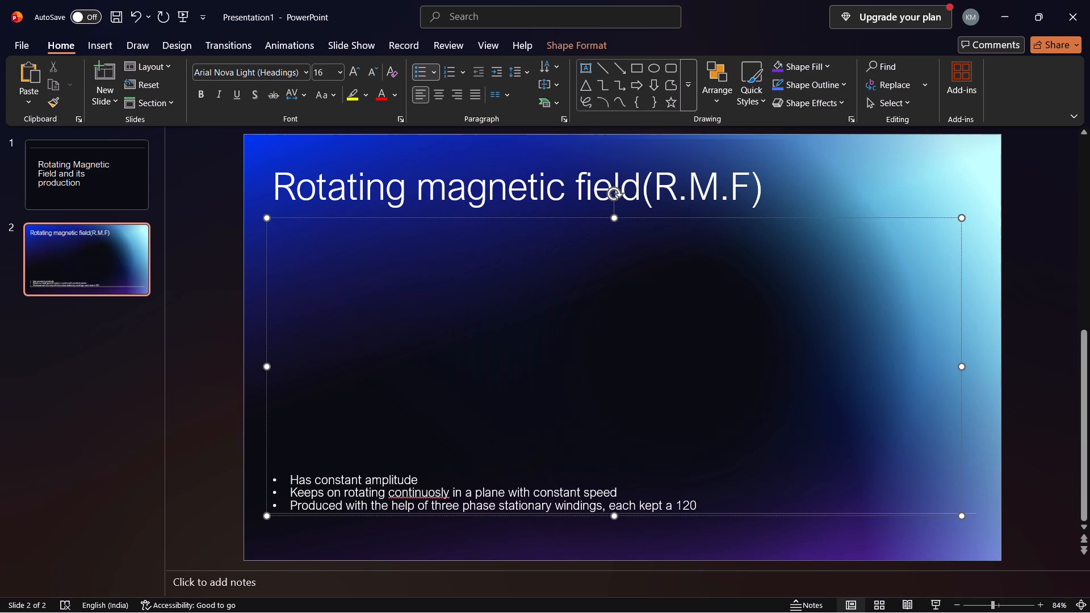
{"action": "key", "text": "BackSpace"}
{"action": "key", "text": "BackSpace"}
{"action": "key", "text": "BackSpace"}
{"action": "key", "text": "BackSpace"}
{"action": "type", "text": "t an"}
{"action": "key", "text": "space"}
{"action": "type", "text": "anh"}
{"action": "key", "text": "BackSpace"}
{"action": "type", "text": "gle of"}
{"action": "key", "text": "space"}
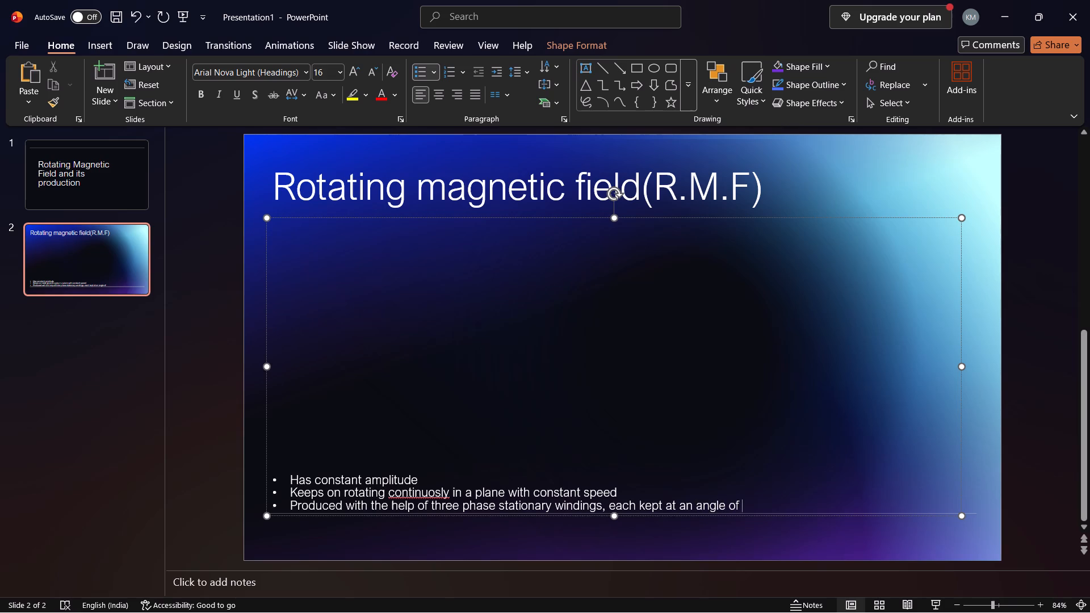
{"action": "type", "text": "2pi"}
{"action": "type", "text": "/3"}
{"action": "key", "text": "Return"}
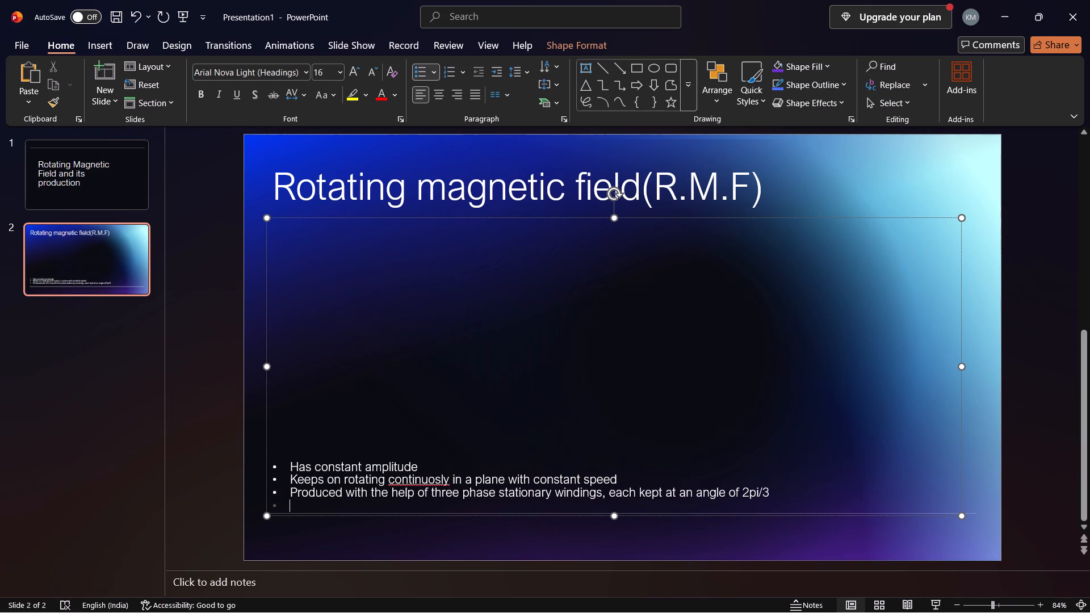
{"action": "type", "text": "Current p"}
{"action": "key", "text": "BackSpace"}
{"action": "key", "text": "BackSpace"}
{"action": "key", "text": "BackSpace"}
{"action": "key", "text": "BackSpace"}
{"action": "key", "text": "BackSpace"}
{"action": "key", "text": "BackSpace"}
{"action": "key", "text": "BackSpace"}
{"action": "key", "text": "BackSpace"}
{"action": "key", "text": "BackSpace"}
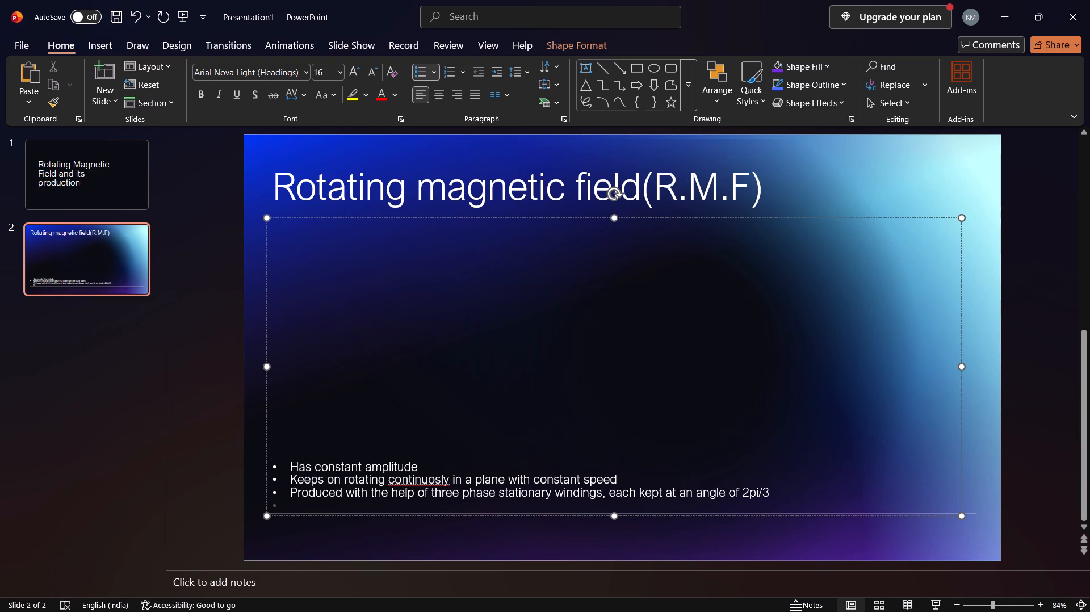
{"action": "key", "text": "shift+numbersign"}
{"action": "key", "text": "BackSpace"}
Begin the fourth bullet with "3 phase current carrying windings".
{"action": "type", "text": "3"}
{"action": "key", "text": "space"}
{"action": "type", "text": "phase current"}
{"action": "key", "text": "space"}
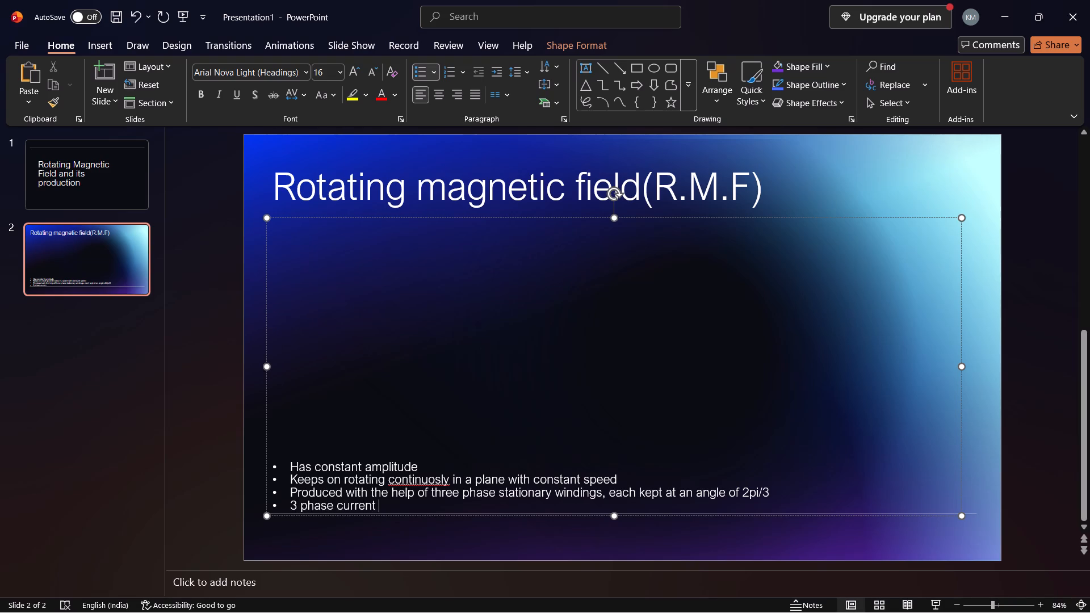
{"action": "type", "text": "carr"}
{"action": "type", "text": "ying windings"}
{"action": "key", "text": "space"}
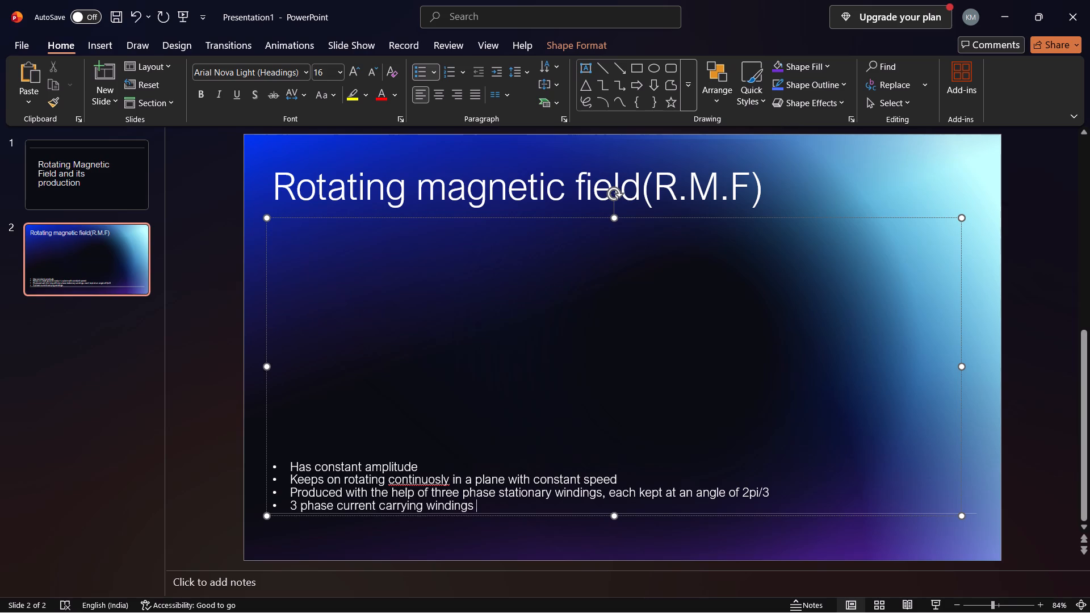
Correct the misspelled word in the second bullet to "continuously".
{"action": "left_click", "coordinate": [433, 478]}
{"action": "key", "text": "u"}
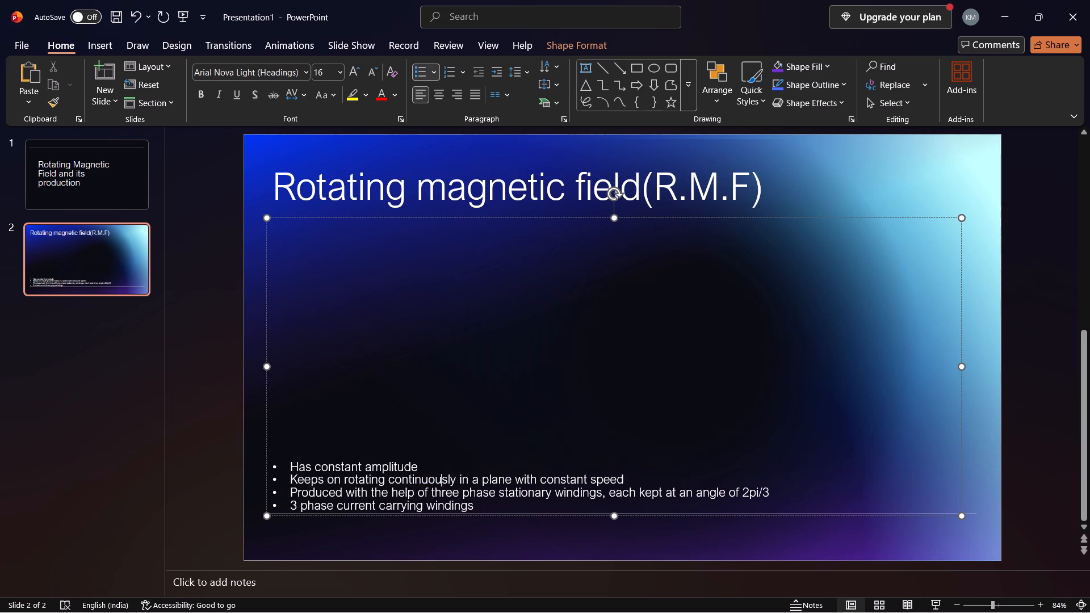
Complete the fourth bullet with "produces the magnetic field".
{"action": "left_click", "coordinate": [484, 507]}
{"action": "type", "text": "produces the magnetic"}
{"action": "key", "text": "space"}
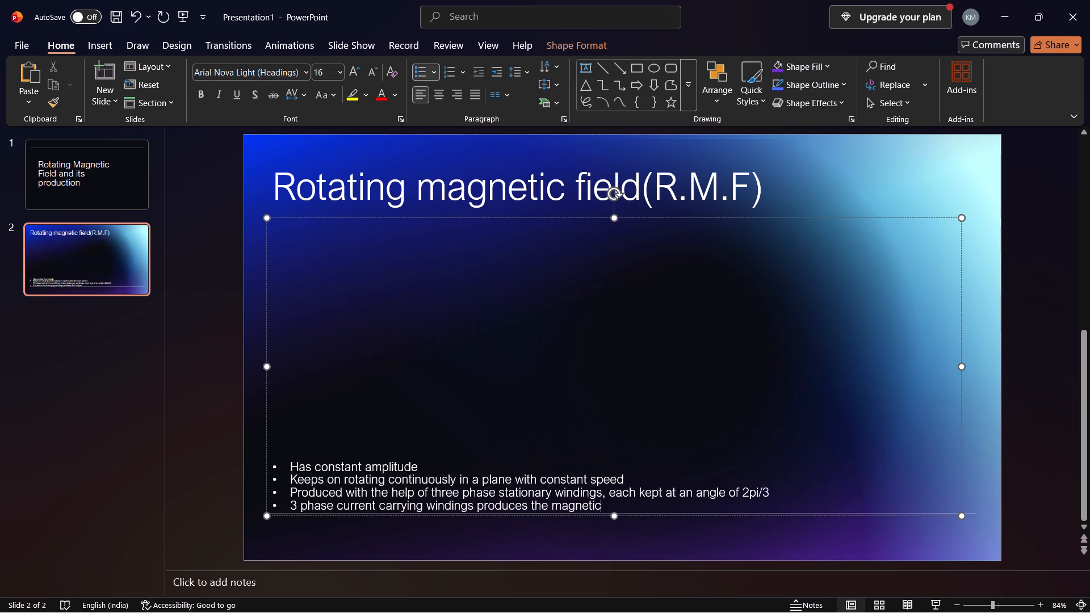
{"action": "type", "text": "feild"}
{"action": "key", "text": "space"}
Add a fifth bullet beginning "Due to the interation of the 3 fluxes".
{"action": "key", "text": "Return"}
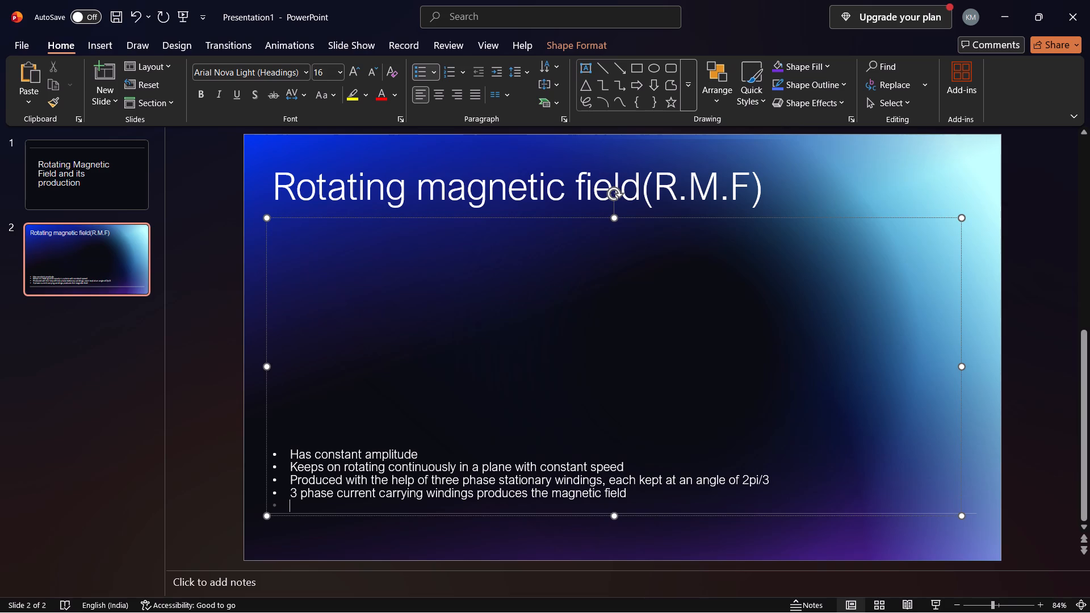
{"action": "type", "text": "Due to"}
{"action": "key", "text": "space"}
{"action": "type", "text": "the interation"}
{"action": "key", "text": "space"}
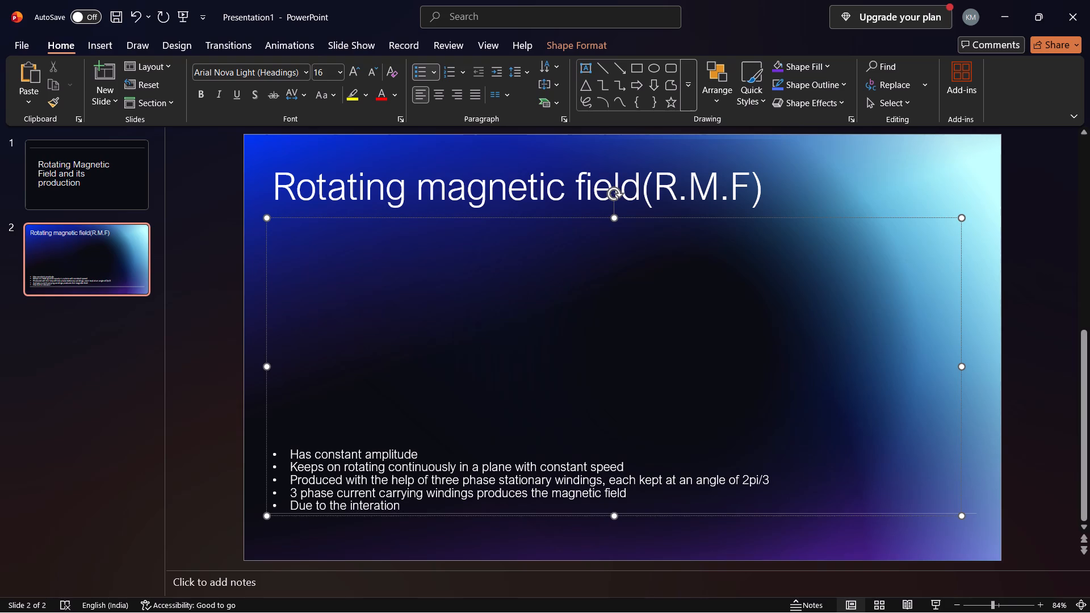
{"action": "type", "text": "of the t"}
{"action": "key", "text": "BackSpace"}
{"action": "type", "text": "3"}
{"action": "key", "text": "space"}
{"action": "type", "text": "fluxes"}
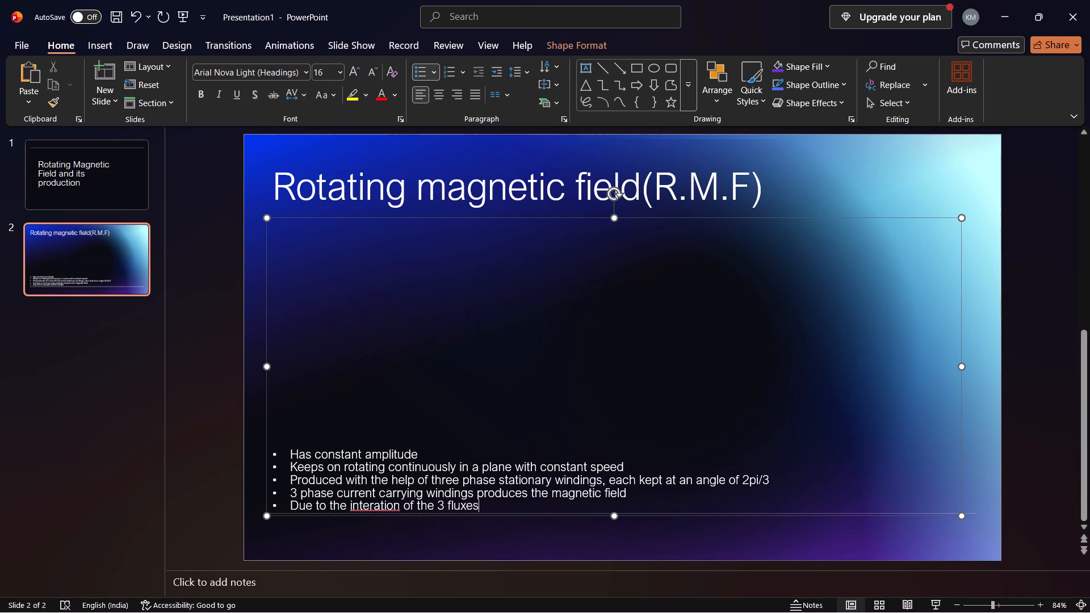
Correct "interation" to "interaction" in the fifth bullet.
{"action": "left_click", "coordinate": [381, 506]}
{"action": "key", "text": "c"}
Continue the fifth bullet with "produced in windings, RMF is produced without".
{"action": "left_click", "coordinate": [517, 507]}
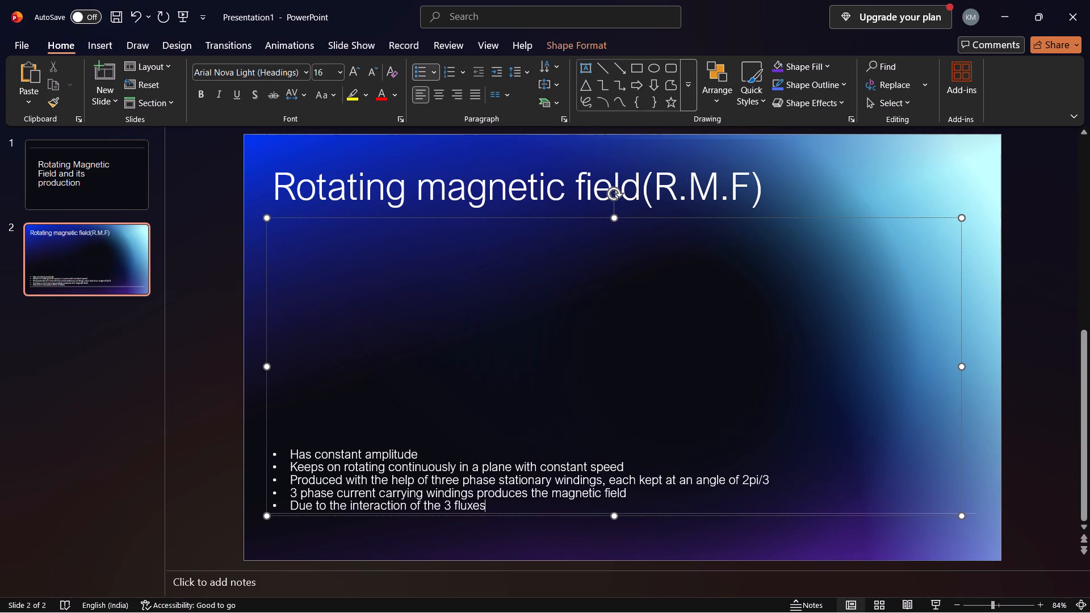
{"action": "key", "text": "space"}
{"action": "type", "text": "produced in windings"}
{"action": "key", "text": "space"}
{"action": "key", "text": "BackSpace"}
{"action": "type", "text": ","}
{"action": "key", "text": "space"}
{"action": "type", "text": "Rmp"}
{"action": "key", "text": "BackSpace"}
{"action": "key", "text": "BackSpace"}
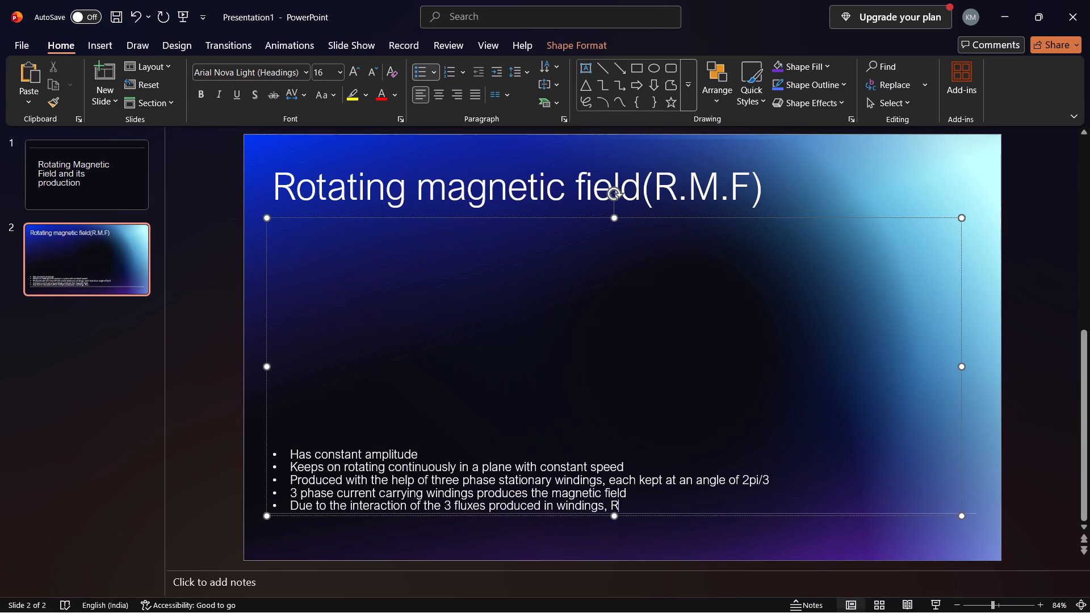
{"action": "type", "text": "MP"}
{"action": "key", "text": "shift+BackSpace"}
{"action": "type", "text": "F"}
{"action": "key", "text": "space"}
{"action": "type", "text": "is produced without"}
{"action": "key", "text": "space"}
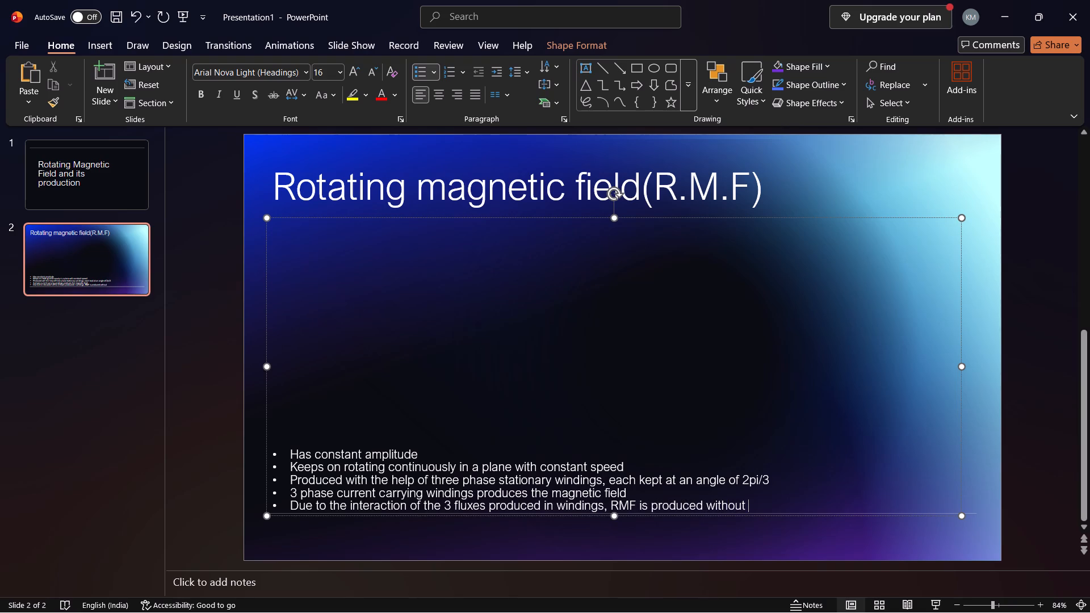
Complete the fifth bullet on slide 2 with "physically rotating the rotor".
{"action": "type", "text": "physically rotation \\"}
{"action": "key", "text": "BackSpace"}
{"action": "key", "text": "BackSpace"}
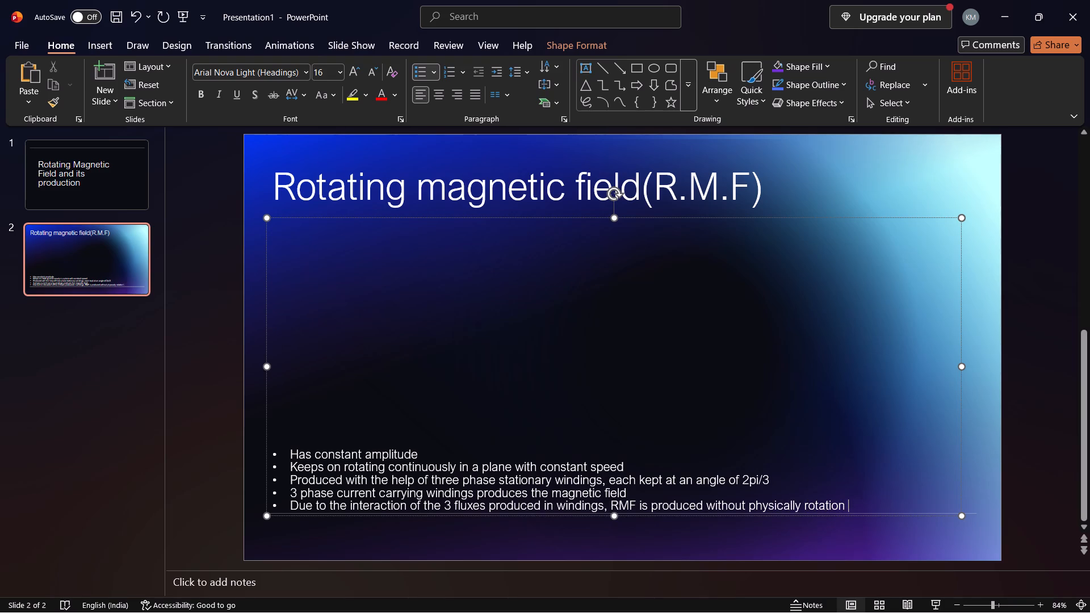
{"action": "type", "text": "g the"}
{"action": "key", "text": "BackSpace"}
{"action": "key", "text": "BackSpace"}
{"action": "key", "text": "BackSpace"}
{"action": "key", "text": "BackSpace"}
{"action": "key", "text": "BackSpace"}
{"action": "key", "text": "BackSpace"}
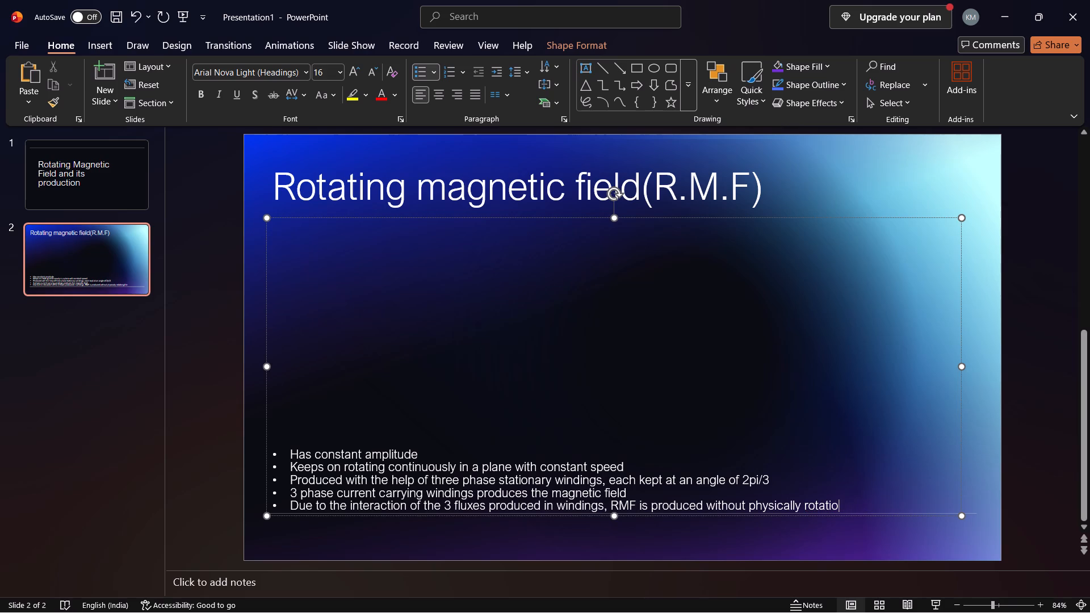
{"action": "key", "text": "BackSpace"}
{"action": "type", "text": "ng"}
{"action": "key", "text": "space"}
{"action": "type", "text": "th"}
{"action": "key", "text": "space"}
{"action": "key", "text": "BackSpace"}
{"action": "type", "text": "e rotor"}
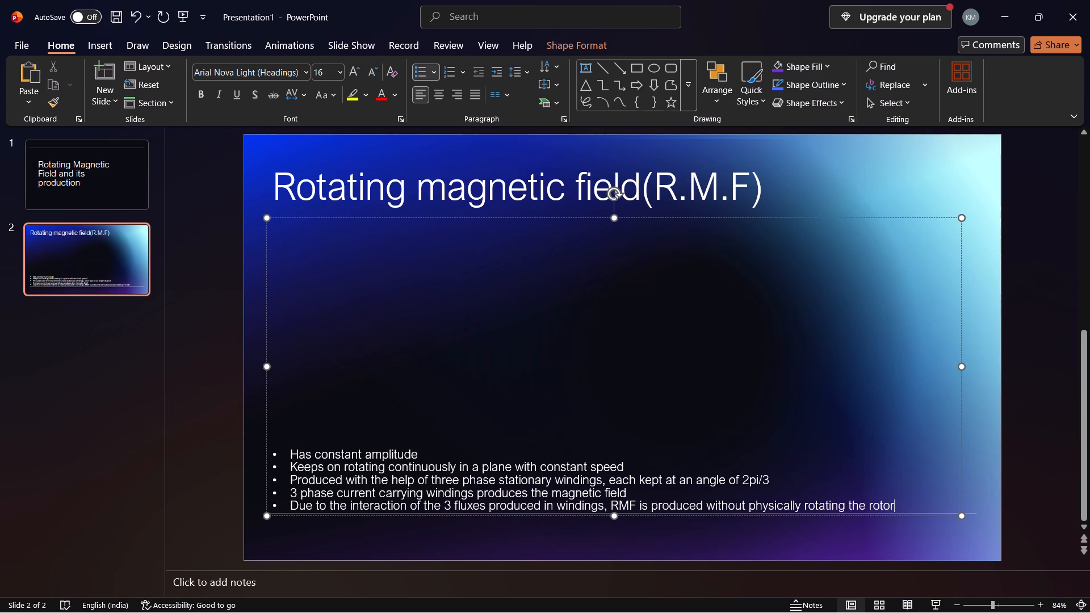
Narrow the bullet text box from its right side to just past the end of the slide title.
{"action": "left_click", "coordinate": [517, 507]}
{"action": "left_click_drag", "start_coordinate": [963, 367], "coordinate": [857, 363]}
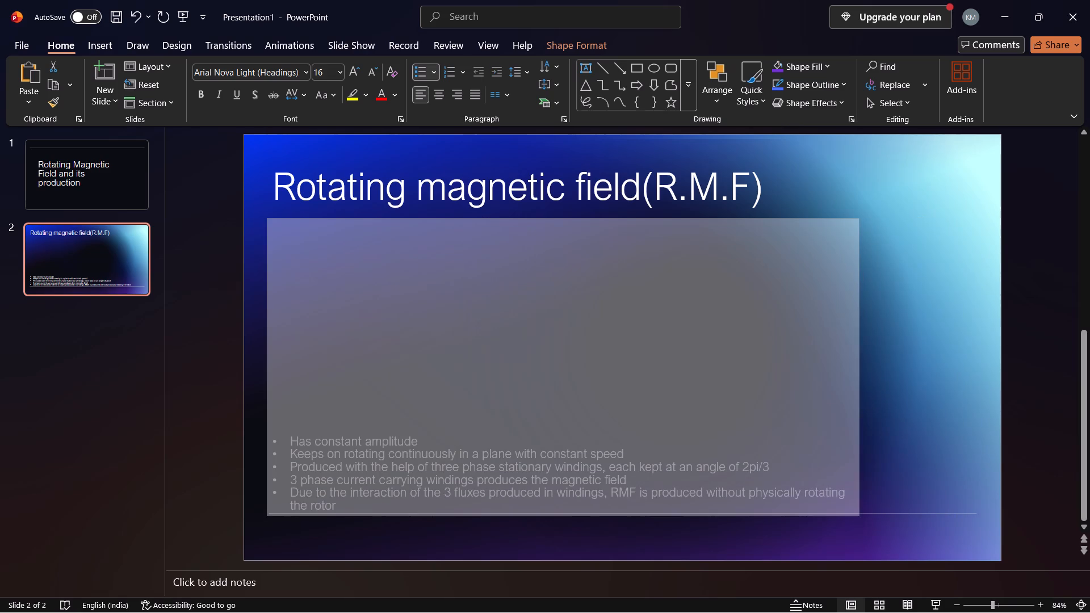
{"action": "left_click_drag", "start_coordinate": [857, 363], "coordinate": [834, 362]}
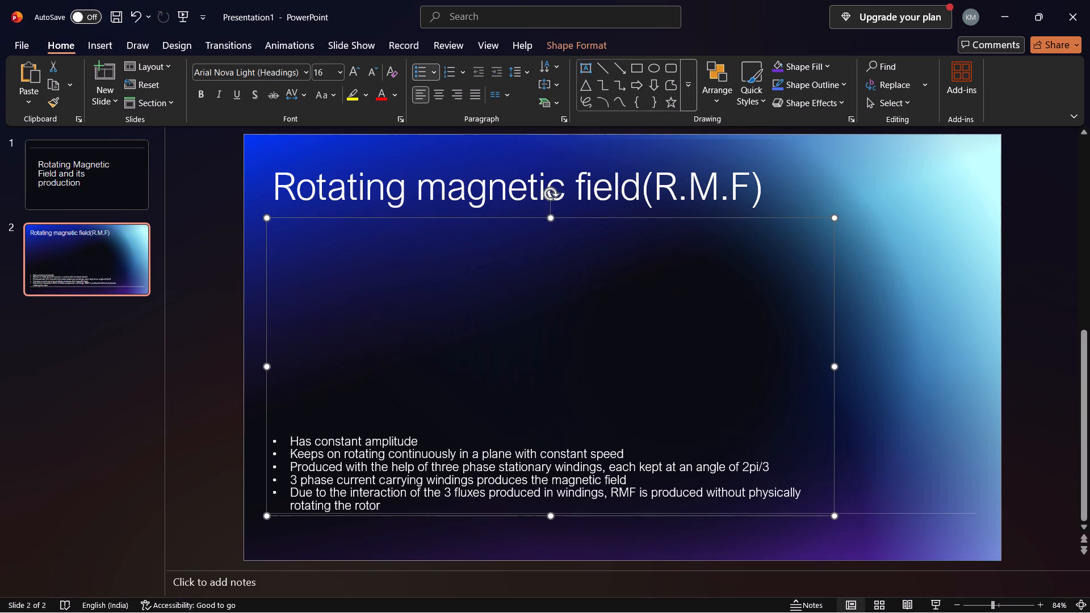
{"action": "scroll", "coordinate": [397, 484], "scroll_direction": "up", "scroll_amount": 1}
Set the font size of all five bullets on slide 2 to 20.
{"action": "key", "text": "ctrl+a"}
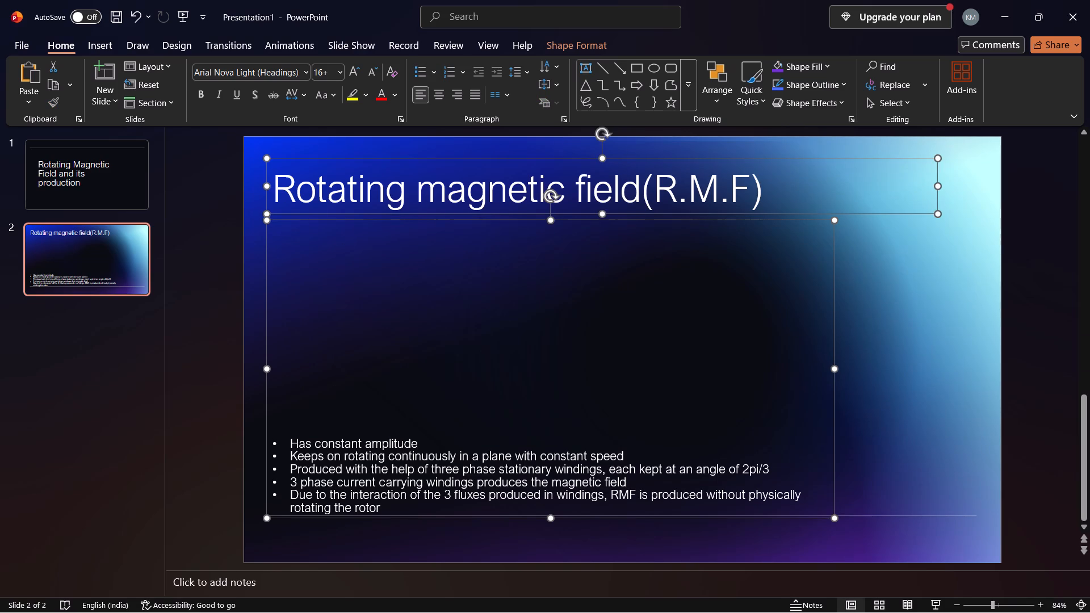
{"action": "left_click", "coordinate": [466, 443]}
{"action": "key", "text": "ctrl+a"}
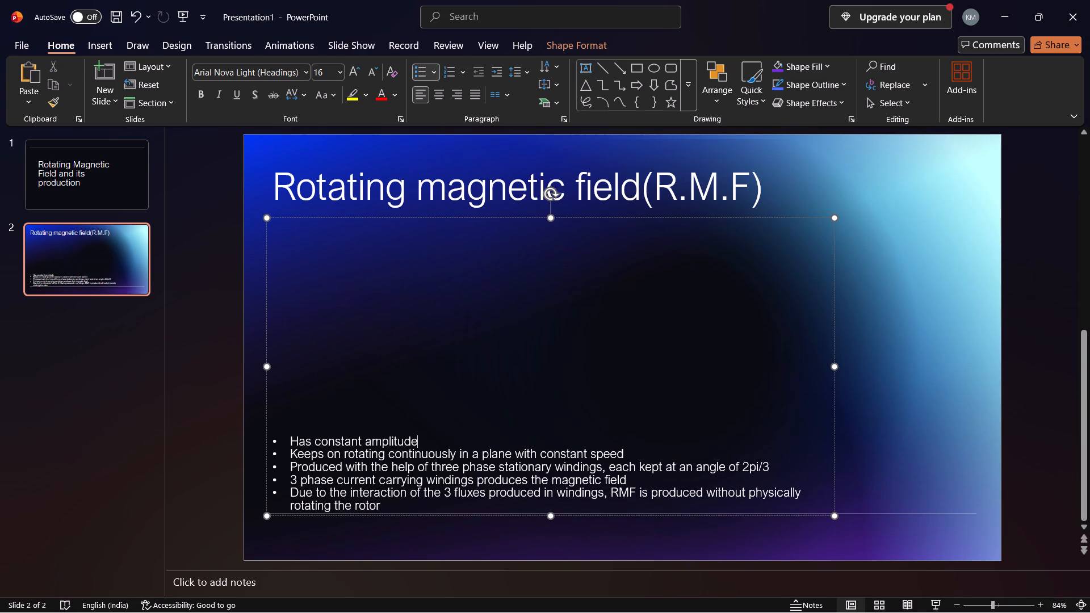
{"action": "left_click", "coordinate": [335, 65]}
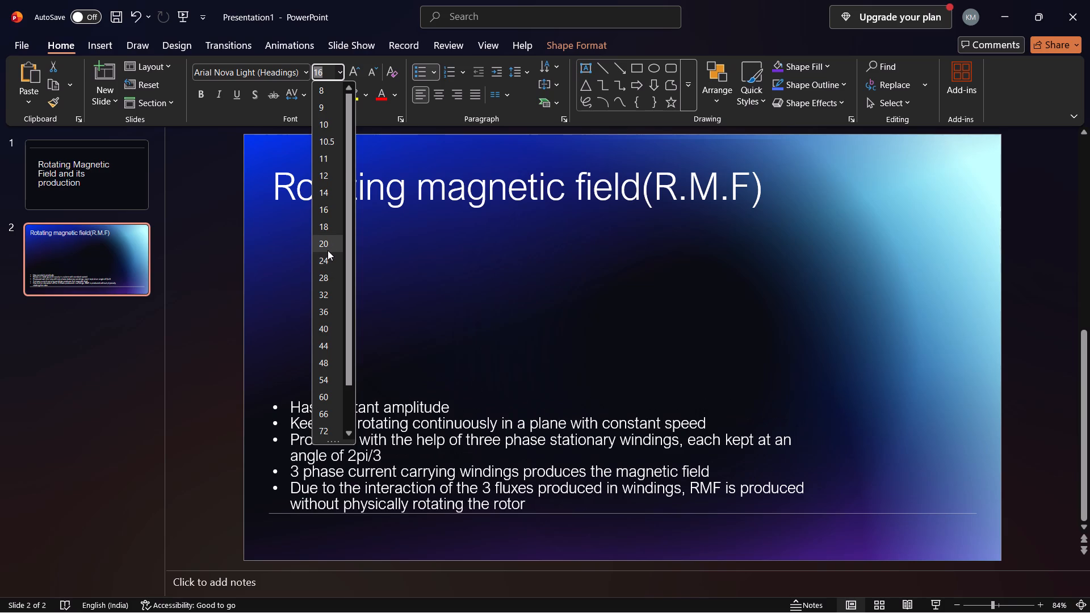
{"action": "left_click", "coordinate": [328, 250]}
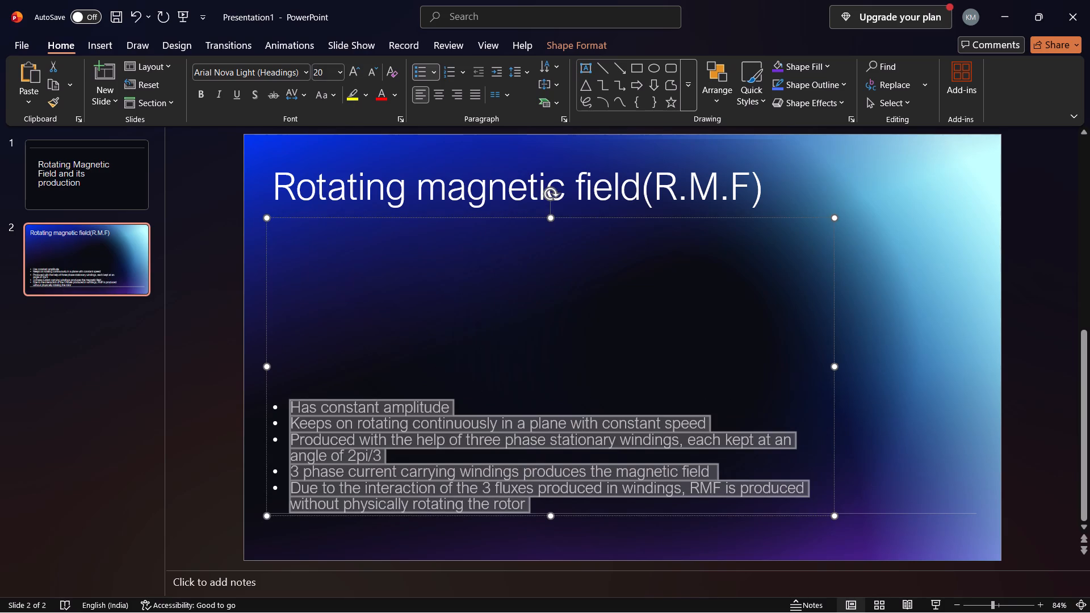
Shorten the bullet text box from its bottom edge so the bullets sit directly beneath the slide title.
{"action": "left_click_drag", "start_coordinate": [548, 518], "coordinate": [540, 381]}
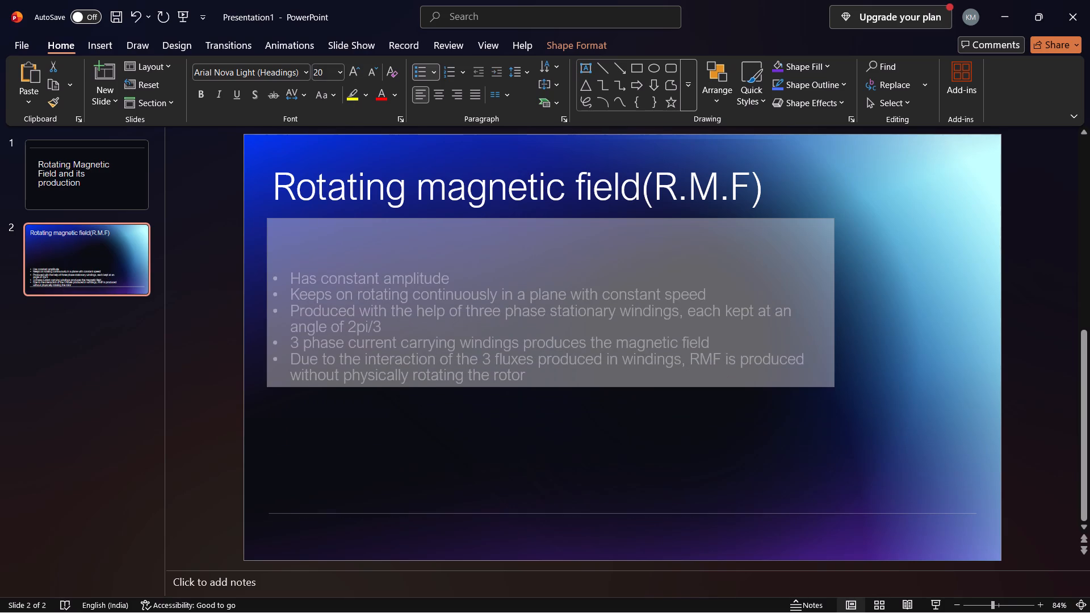
{"action": "left_click_drag", "start_coordinate": [540, 381], "coordinate": [543, 345]}
{"action": "left_click", "coordinate": [510, 406]}
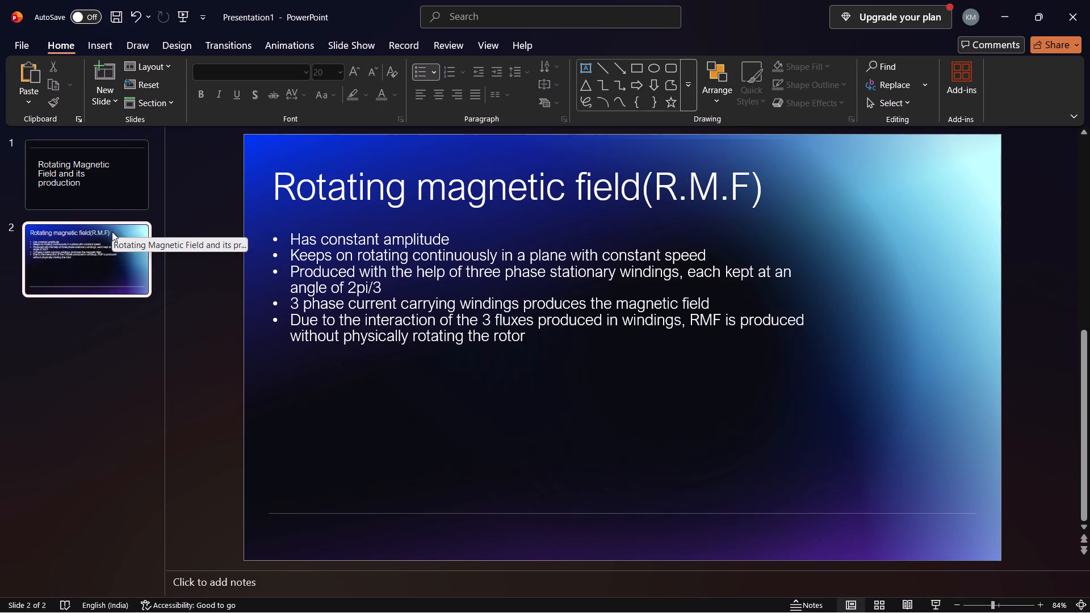
Add a third slide using the Content layout of the Dark Gradient theme.
{"action": "left_click", "coordinate": [110, 100]}
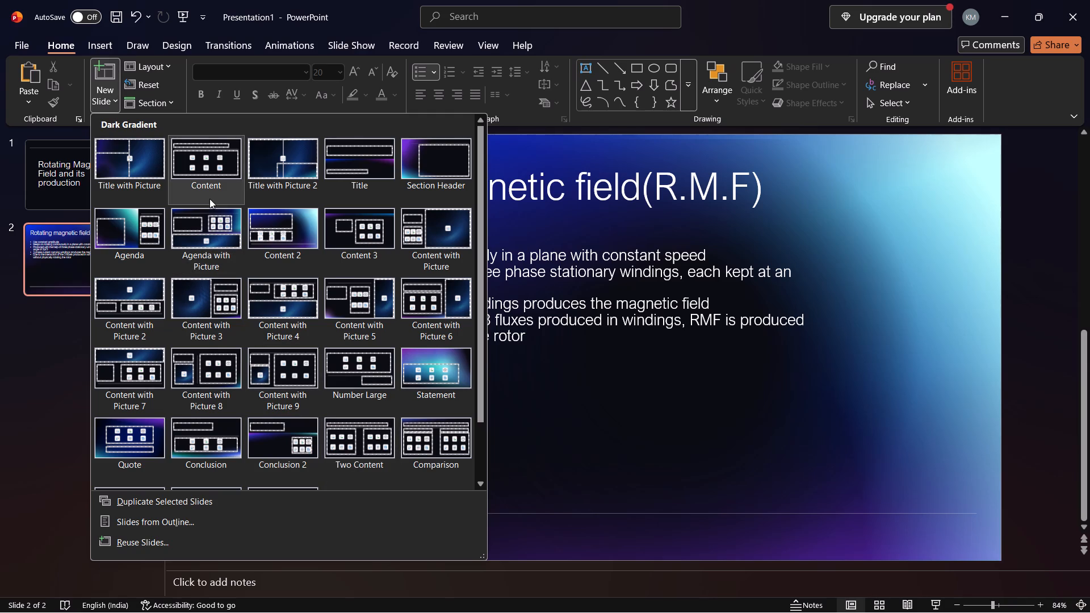
{"action": "left_click", "coordinate": [219, 164]}
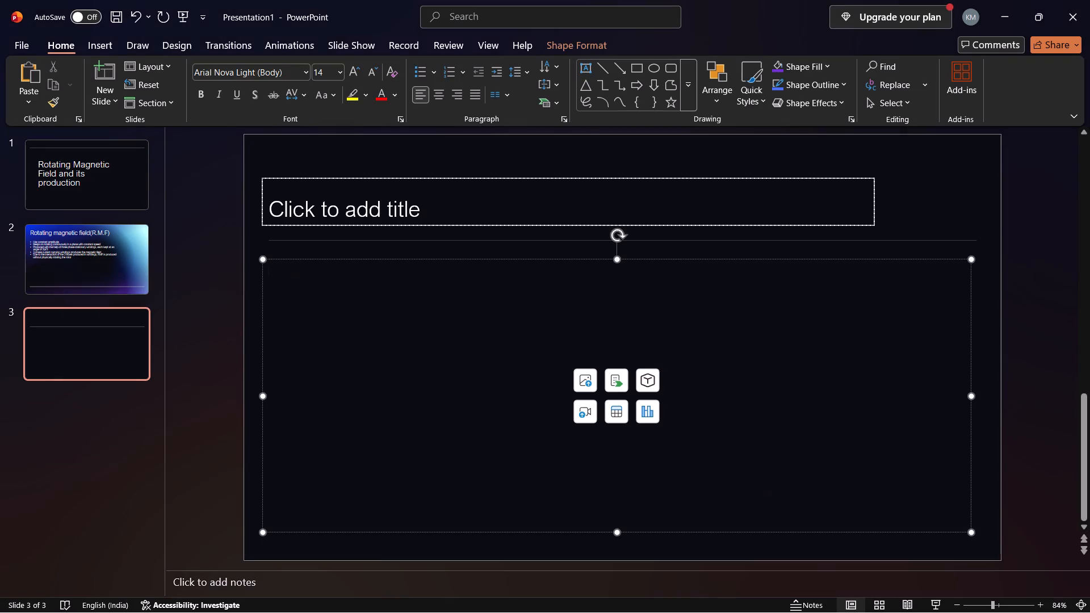
{"action": "key", "text": "ctrl+v"}
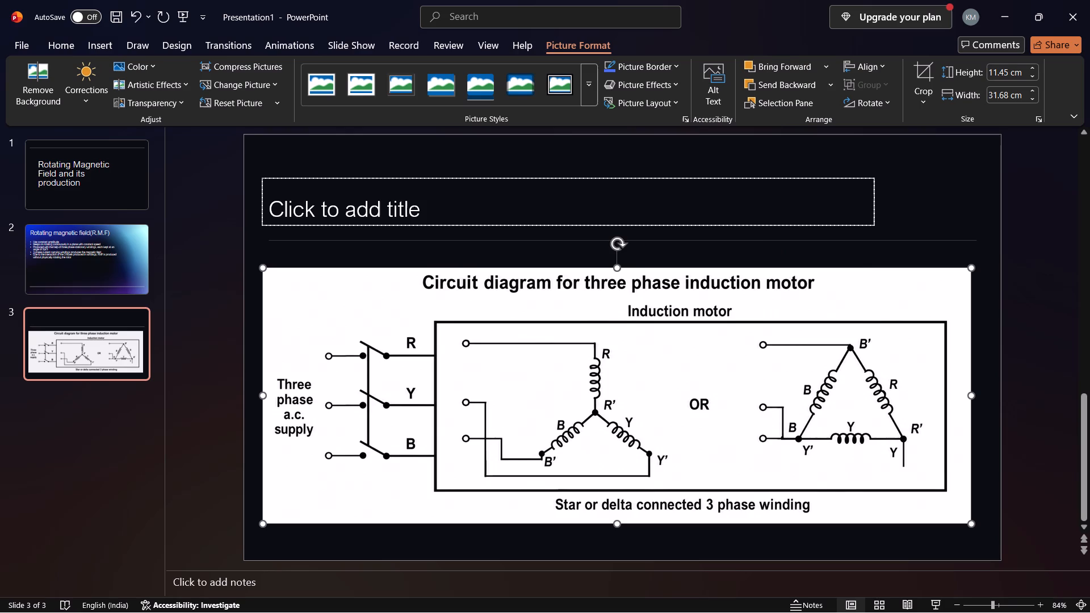
Enter "3 Phase Induction Motor" as the title of slide 3.
{"action": "left_click", "coordinate": [654, 213]}
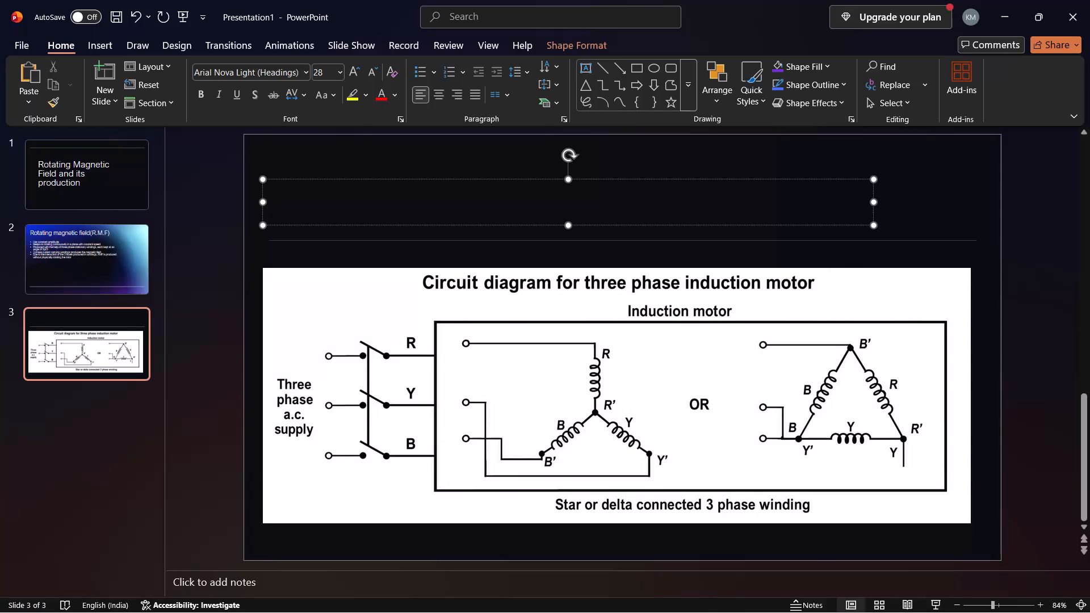
{"action": "key", "text": "shift+numbersign"}
{"action": "key", "text": "BackSpace"}
{"action": "key", "text": "3"}
{"action": "key", "text": "space"}
{"action": "type", "text": "Phase Induction Motot"}
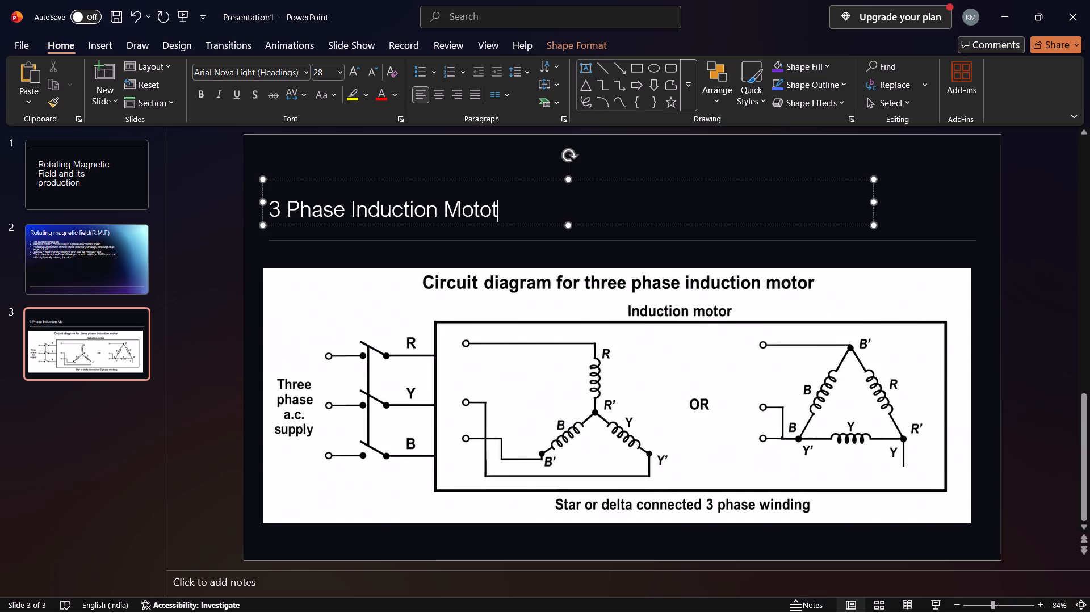
{"action": "key", "text": "BackSpace"}
{"action": "key", "text": "r"}
Place the slide insertion point after slide 3.
{"action": "left_click", "coordinate": [110, 441]}
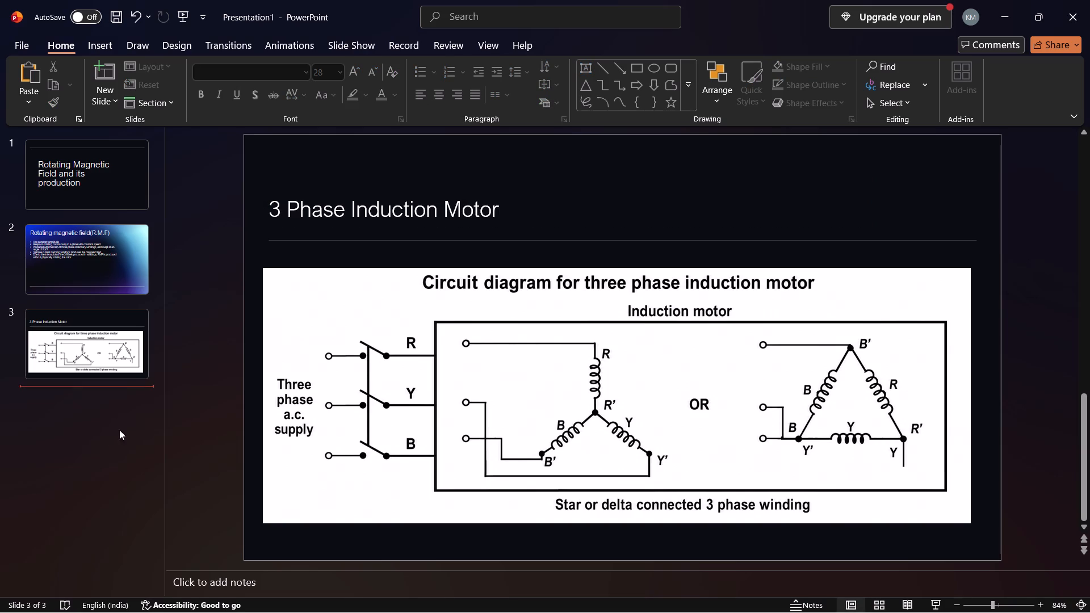
{"action": "left_click", "coordinate": [143, 386]}
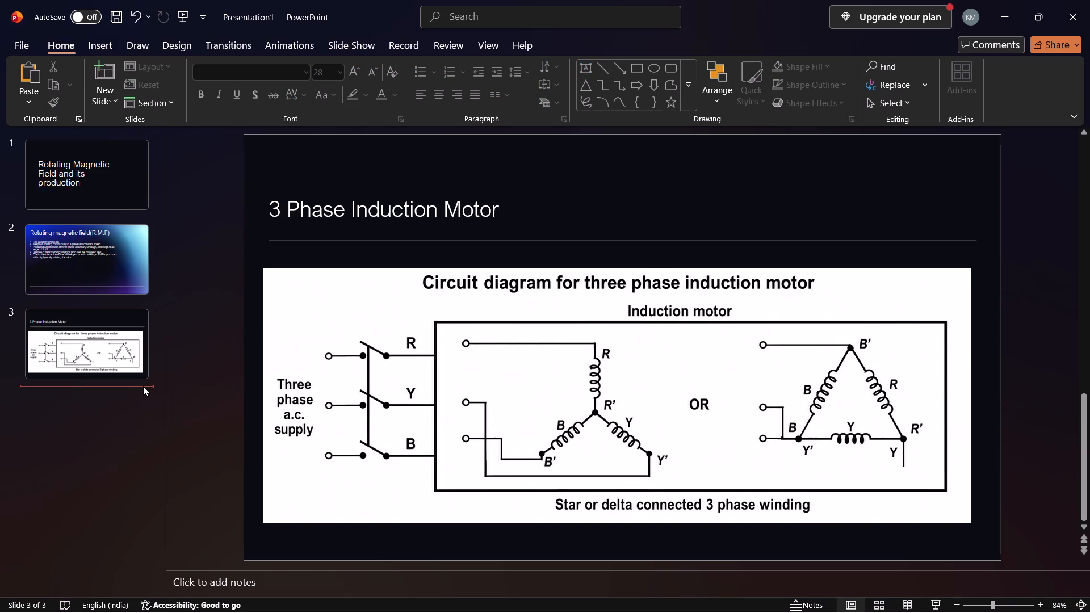
{"action": "left_click", "coordinate": [143, 386]}
{"action": "left_click_drag", "start_coordinate": [93, 389], "coordinate": [93, 417]}
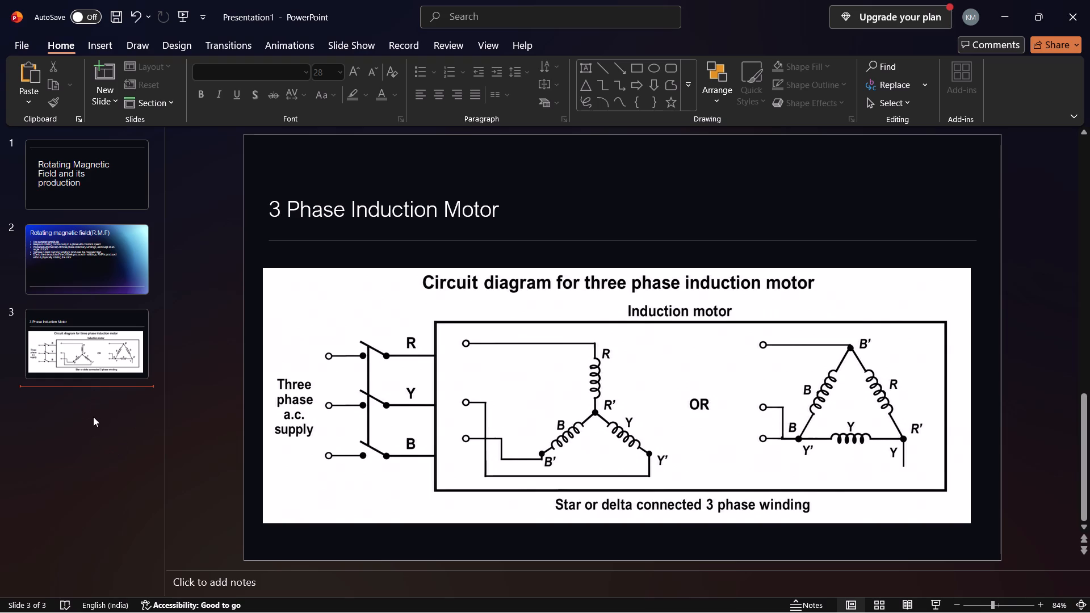
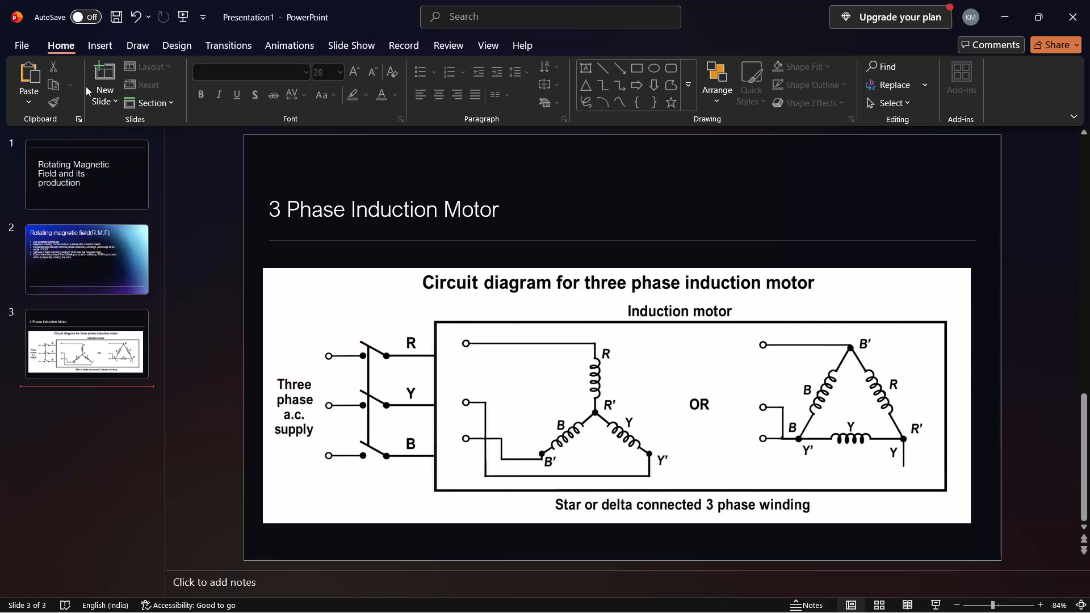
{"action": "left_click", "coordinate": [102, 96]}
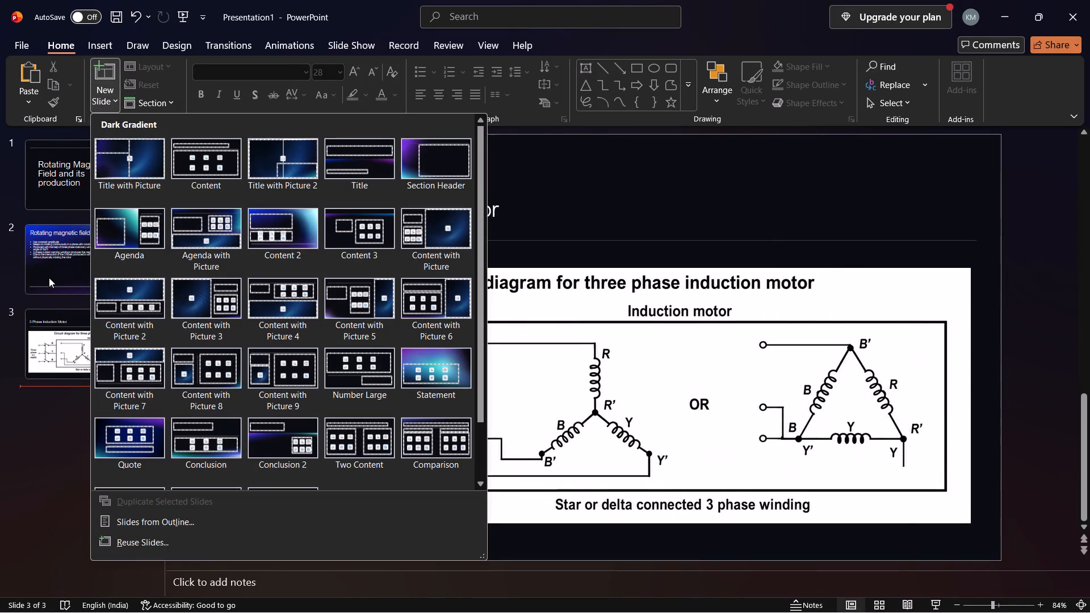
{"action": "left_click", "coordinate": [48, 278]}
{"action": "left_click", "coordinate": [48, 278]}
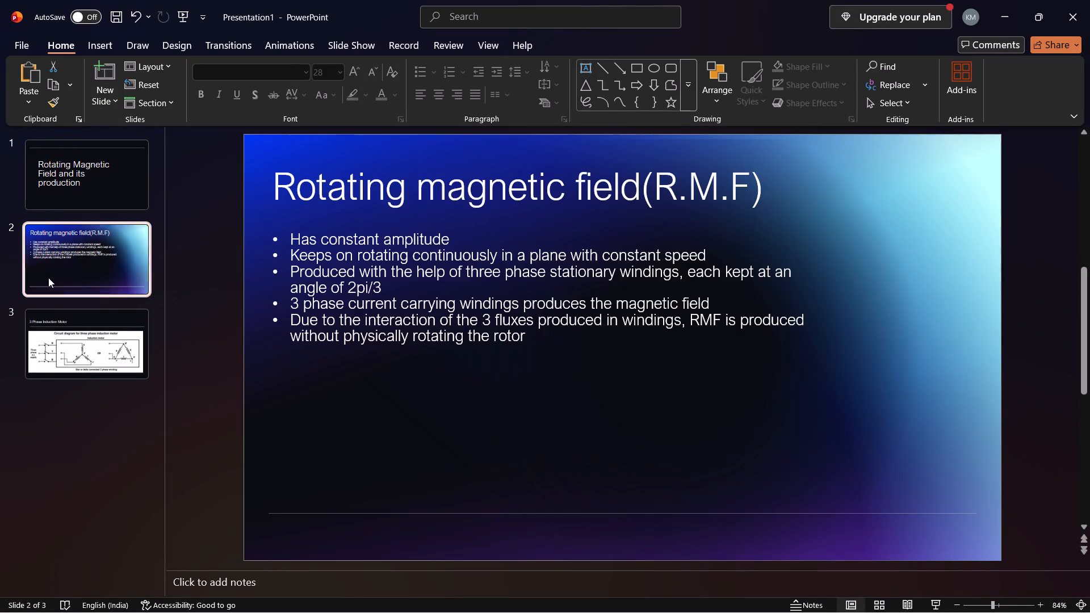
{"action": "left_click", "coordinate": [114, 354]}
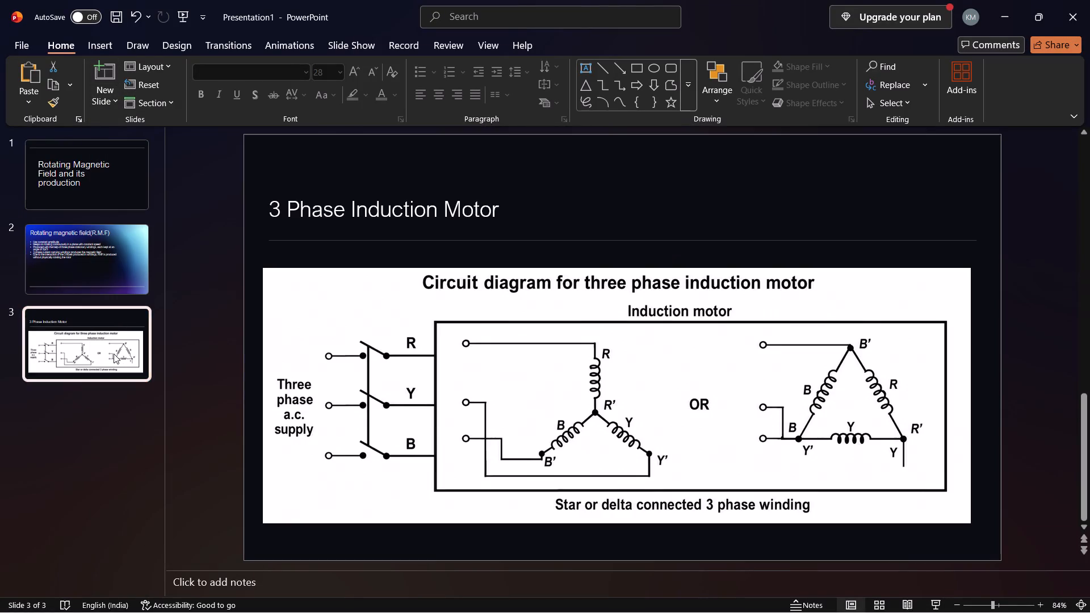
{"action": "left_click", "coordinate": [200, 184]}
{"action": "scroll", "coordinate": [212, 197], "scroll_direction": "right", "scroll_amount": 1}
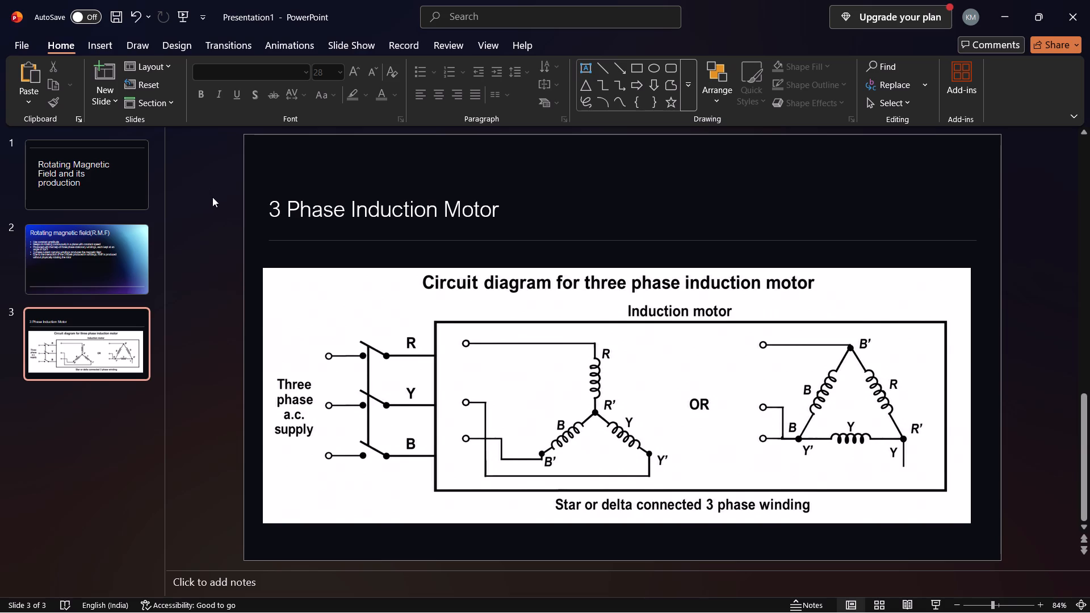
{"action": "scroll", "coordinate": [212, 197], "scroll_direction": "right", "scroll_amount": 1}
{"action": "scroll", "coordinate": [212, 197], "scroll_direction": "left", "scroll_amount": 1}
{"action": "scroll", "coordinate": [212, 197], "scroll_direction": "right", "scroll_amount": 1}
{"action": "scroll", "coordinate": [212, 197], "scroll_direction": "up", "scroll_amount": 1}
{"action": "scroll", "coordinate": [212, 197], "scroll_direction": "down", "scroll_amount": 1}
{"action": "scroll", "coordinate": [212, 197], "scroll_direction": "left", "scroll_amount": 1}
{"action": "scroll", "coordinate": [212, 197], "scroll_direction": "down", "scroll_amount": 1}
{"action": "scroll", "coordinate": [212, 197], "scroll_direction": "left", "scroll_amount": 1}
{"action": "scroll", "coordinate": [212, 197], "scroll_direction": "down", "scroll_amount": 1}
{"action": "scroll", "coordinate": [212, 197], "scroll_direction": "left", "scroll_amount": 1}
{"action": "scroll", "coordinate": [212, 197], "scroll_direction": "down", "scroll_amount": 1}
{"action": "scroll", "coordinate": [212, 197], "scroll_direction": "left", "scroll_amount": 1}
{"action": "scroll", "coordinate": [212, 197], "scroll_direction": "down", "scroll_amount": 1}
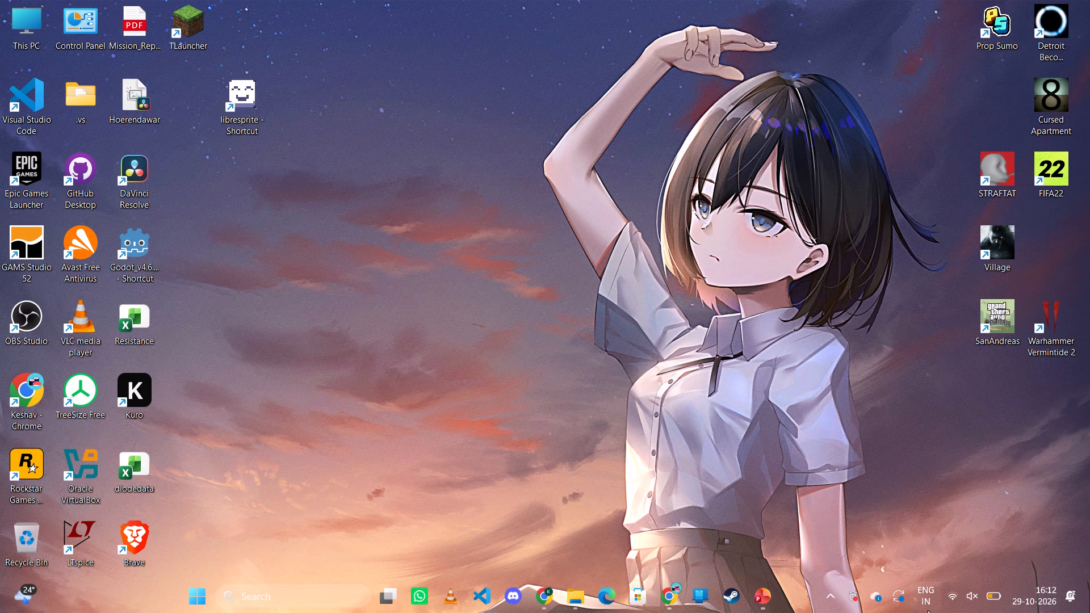
Switch to the Kuro recorder running among the hidden apps in the Windows system tray.
{"action": "left_click", "coordinate": [828, 592]}
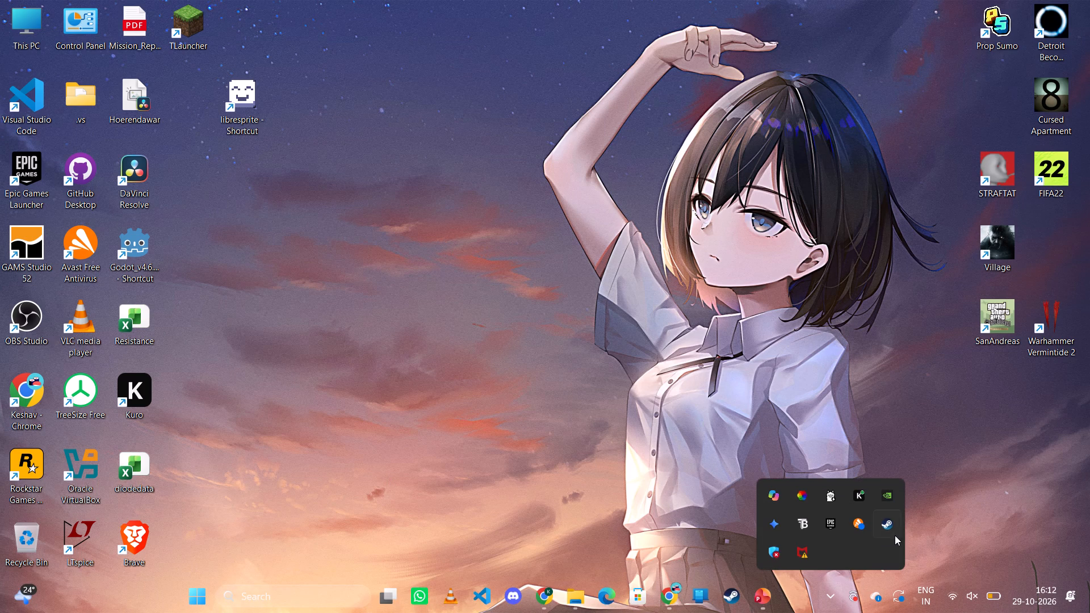